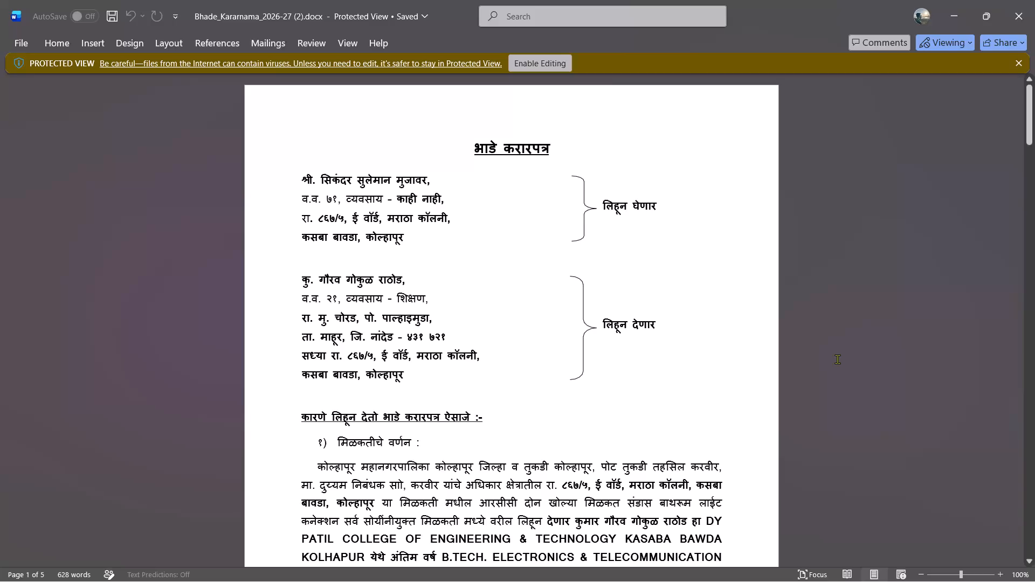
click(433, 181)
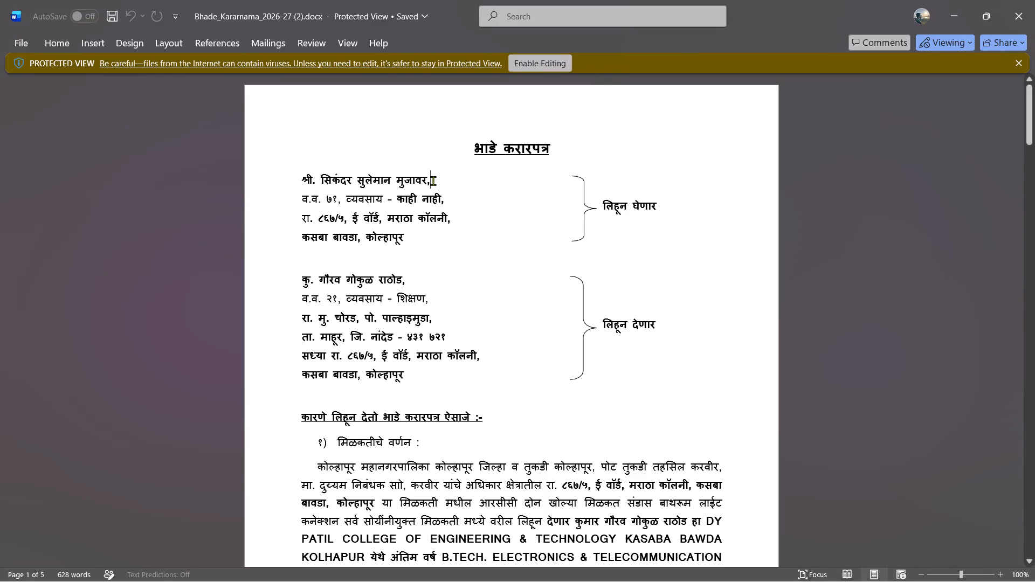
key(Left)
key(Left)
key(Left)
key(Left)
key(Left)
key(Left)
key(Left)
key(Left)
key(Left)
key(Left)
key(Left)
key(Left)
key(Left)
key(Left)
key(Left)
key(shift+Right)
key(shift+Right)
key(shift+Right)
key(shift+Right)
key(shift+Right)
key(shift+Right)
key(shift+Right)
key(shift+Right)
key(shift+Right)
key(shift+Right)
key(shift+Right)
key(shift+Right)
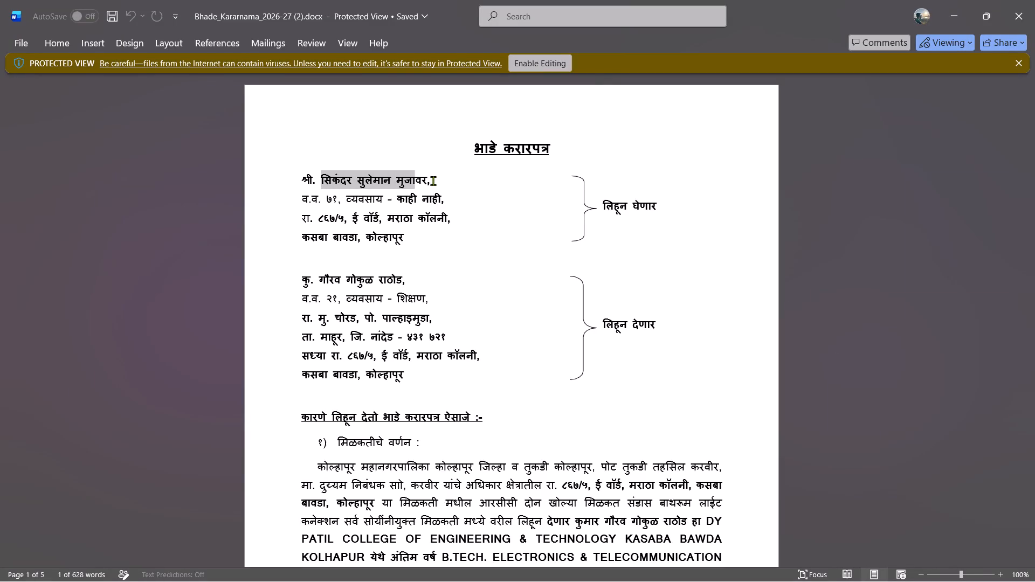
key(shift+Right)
Enable editing of the protected rental agreement document.
click(539, 61)
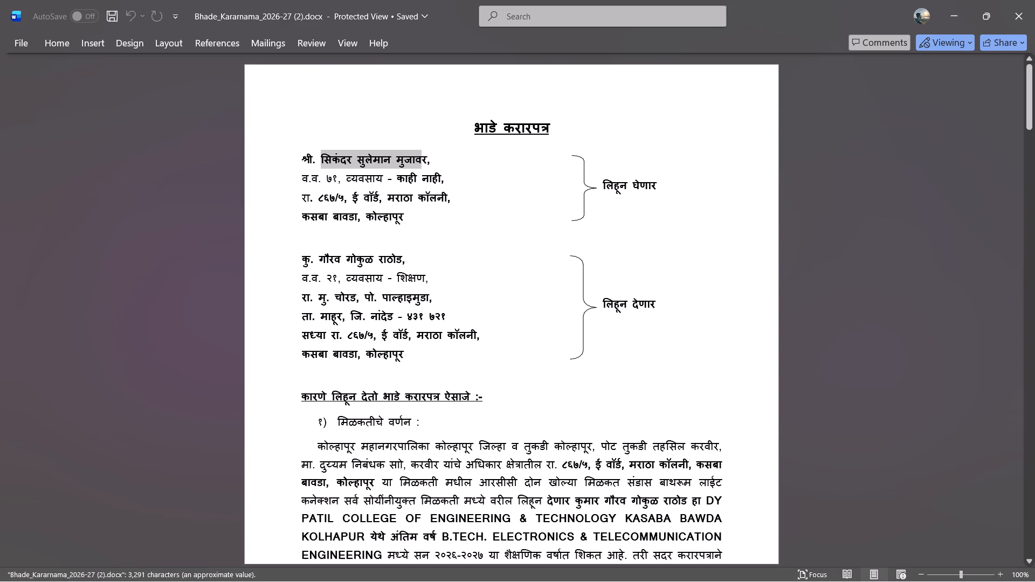
Set the page margins to the Normal preset, 1" on all four sides.
click(147, 48)
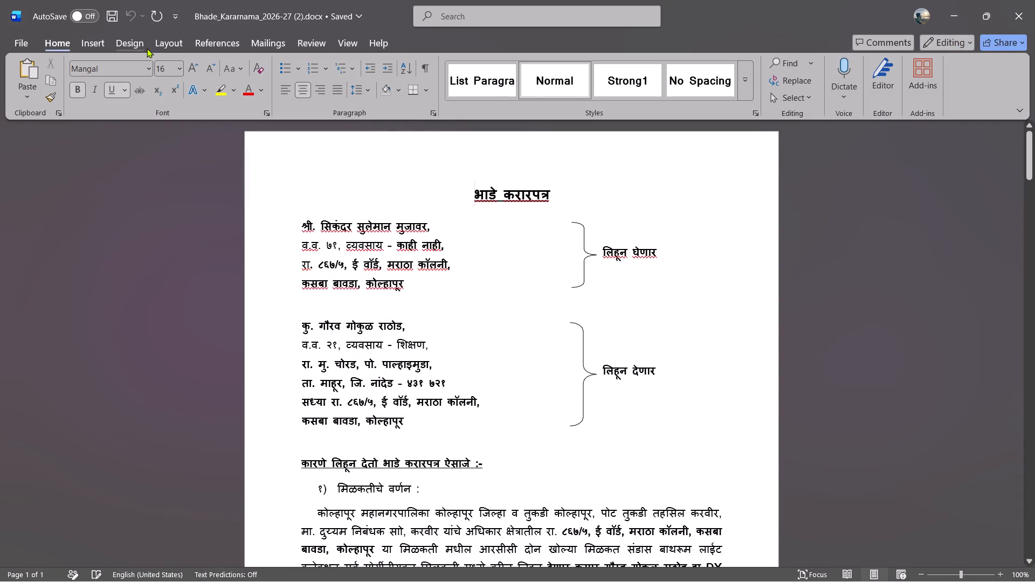
click(180, 44)
click(24, 93)
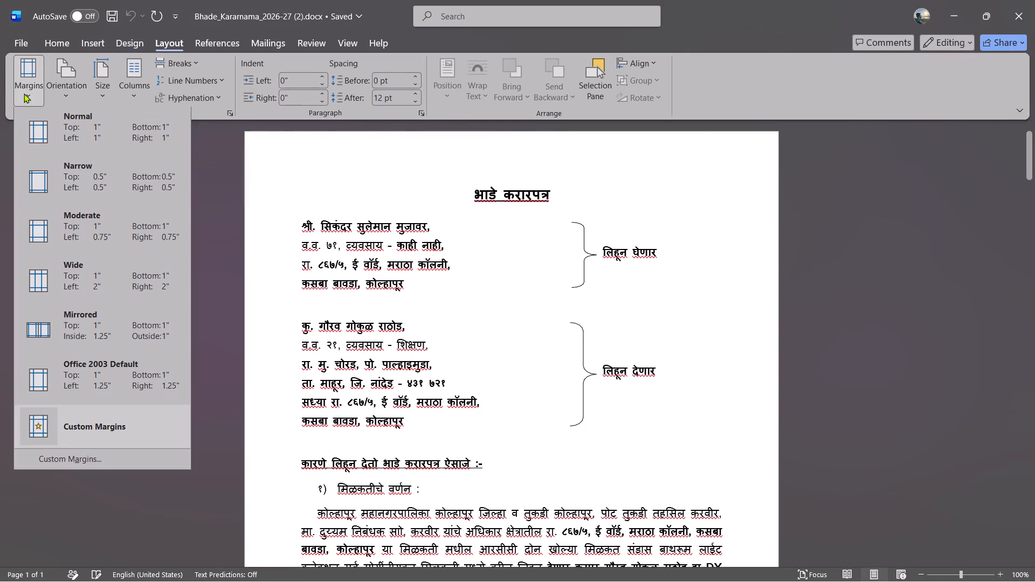
click(66, 128)
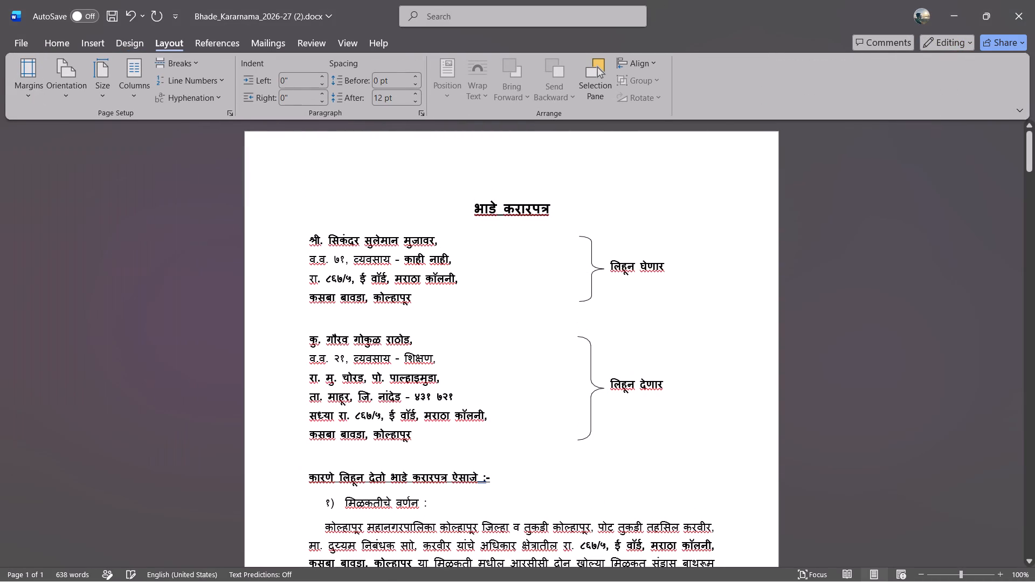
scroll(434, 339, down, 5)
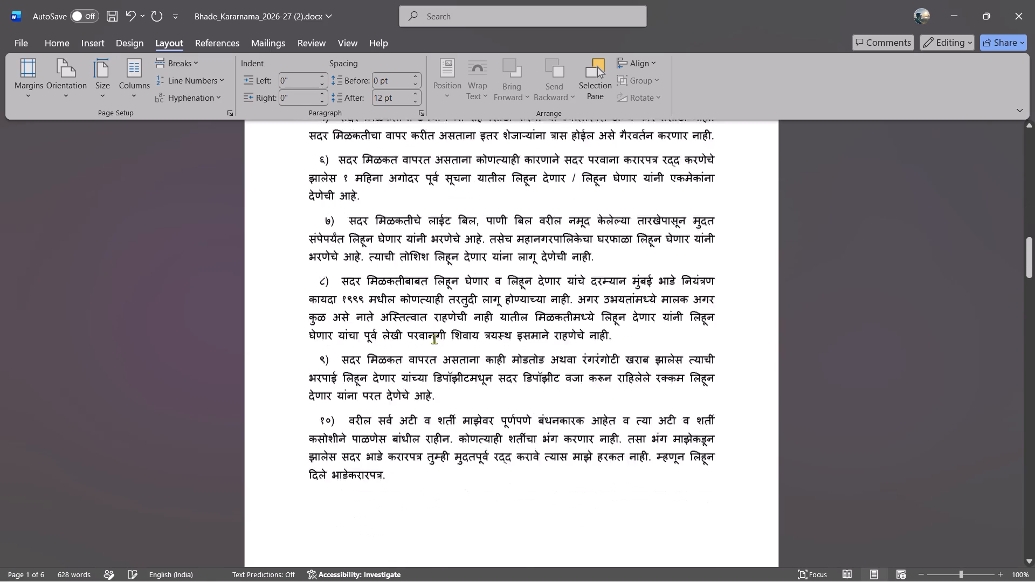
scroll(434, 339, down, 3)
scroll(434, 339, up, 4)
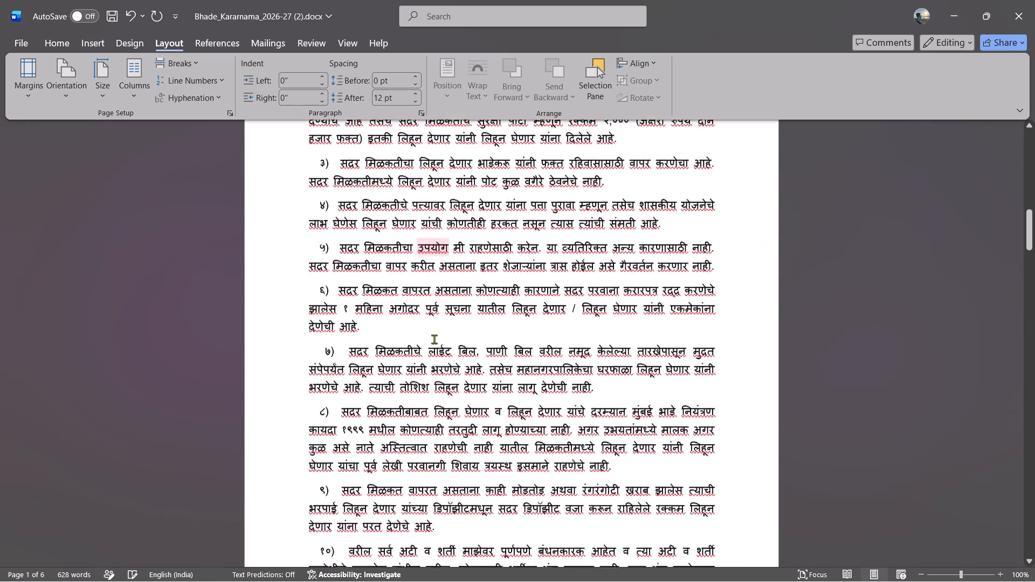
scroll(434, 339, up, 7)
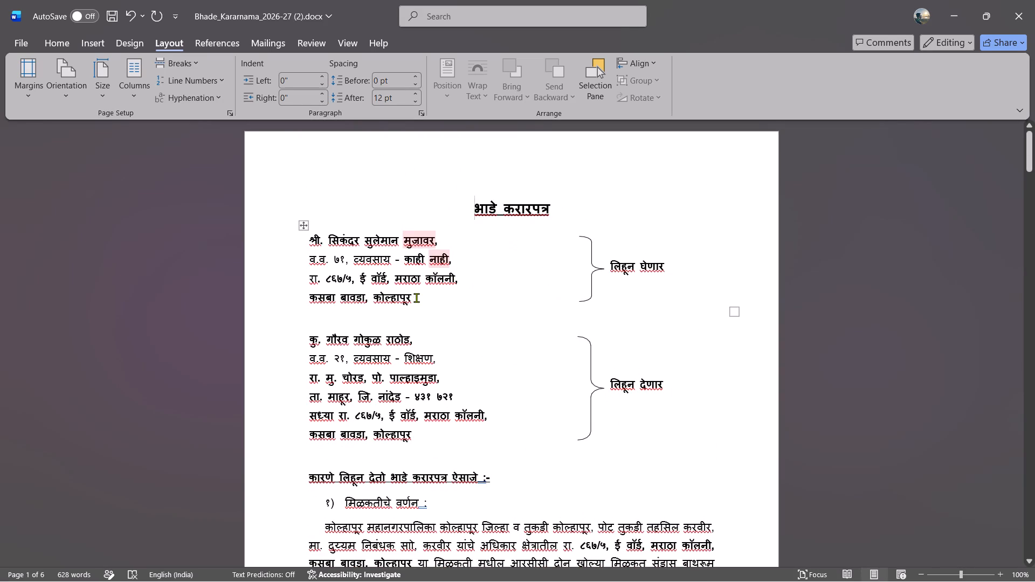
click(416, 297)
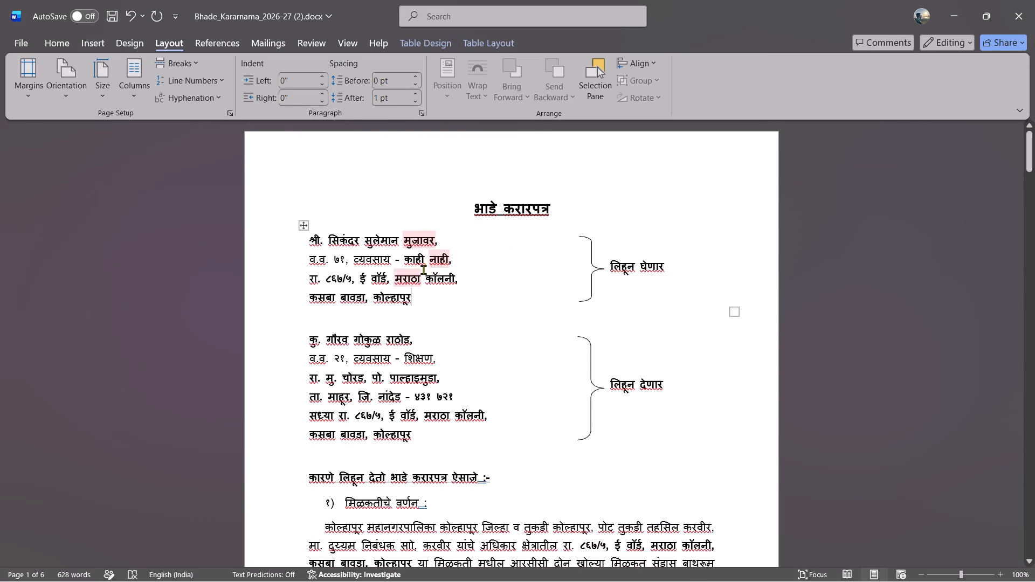
Replace the first party's name after श्री. with the new person's first name in Marathi script, using phonetic input.
click(430, 245)
key(Right)
key(shift+Left)
key(shift+Left)
key(shift+Left)
key(shift+Left)
key(shift+Left)
key(shift+Left)
key(shift+Left)
key(shift+Left)
key(shift+Left)
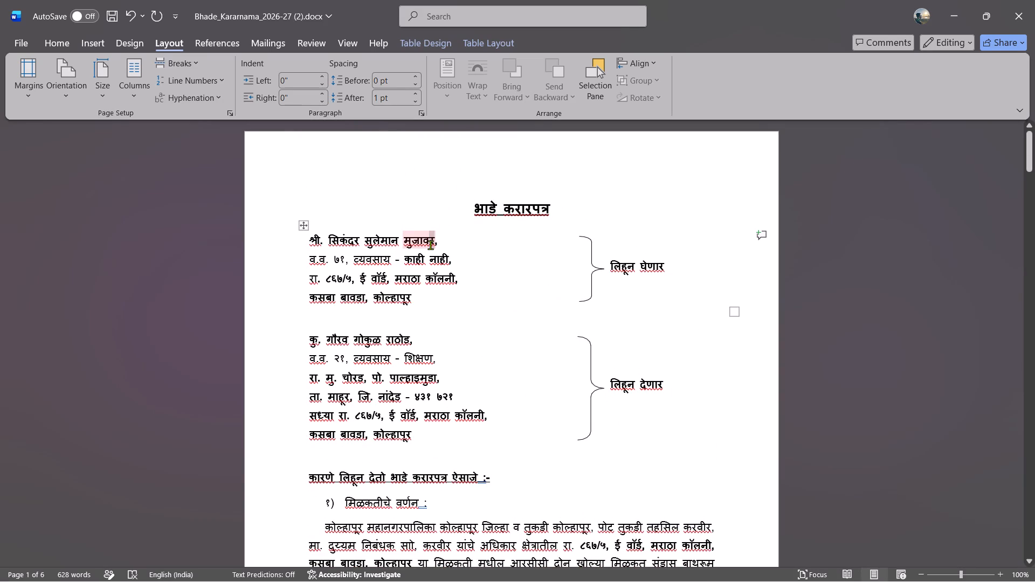
key(shift+Left)
key(shift+Left)
key(shift+Left)
key(shift+Left)
key(shift+Left)
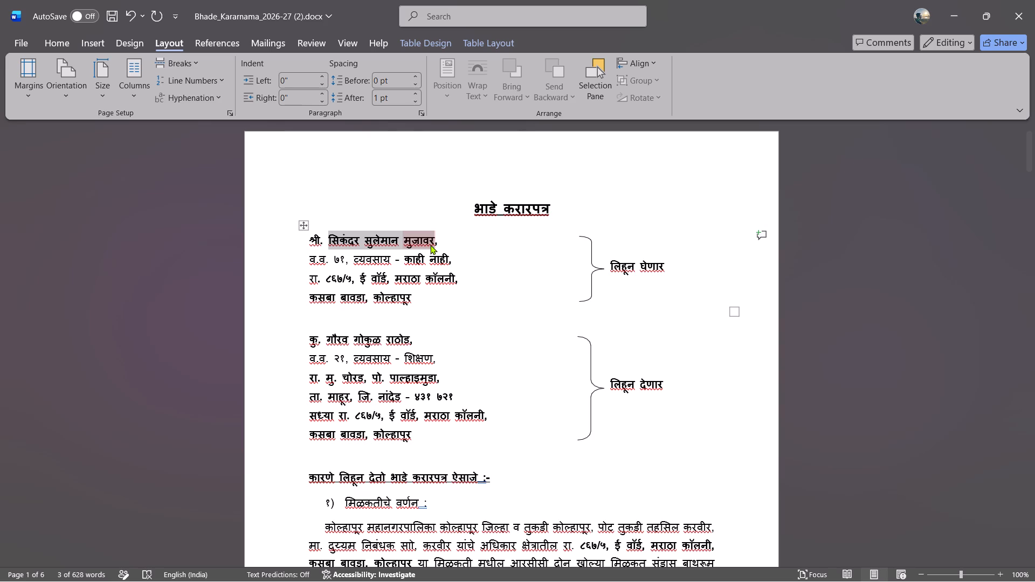
key(super+space)
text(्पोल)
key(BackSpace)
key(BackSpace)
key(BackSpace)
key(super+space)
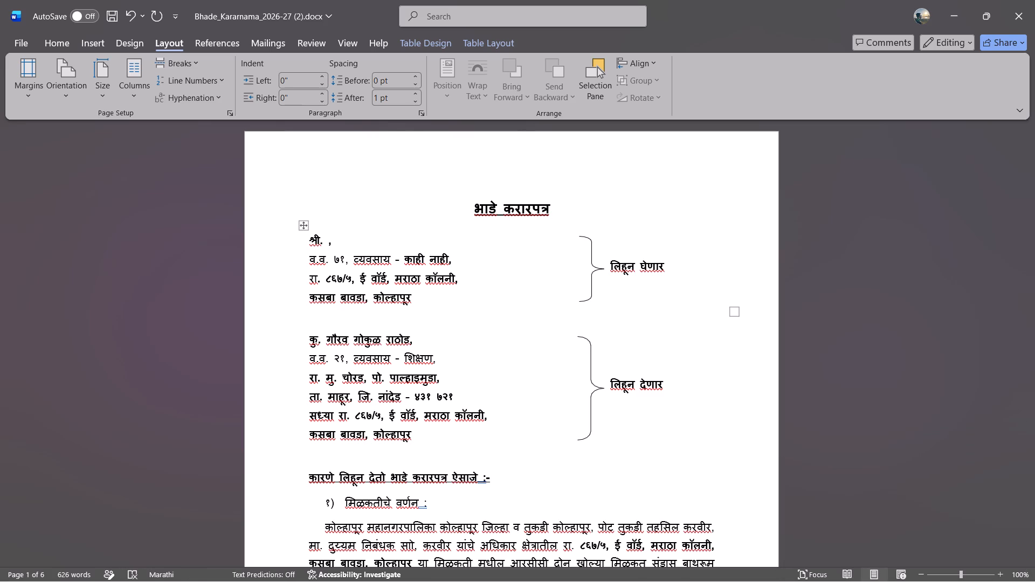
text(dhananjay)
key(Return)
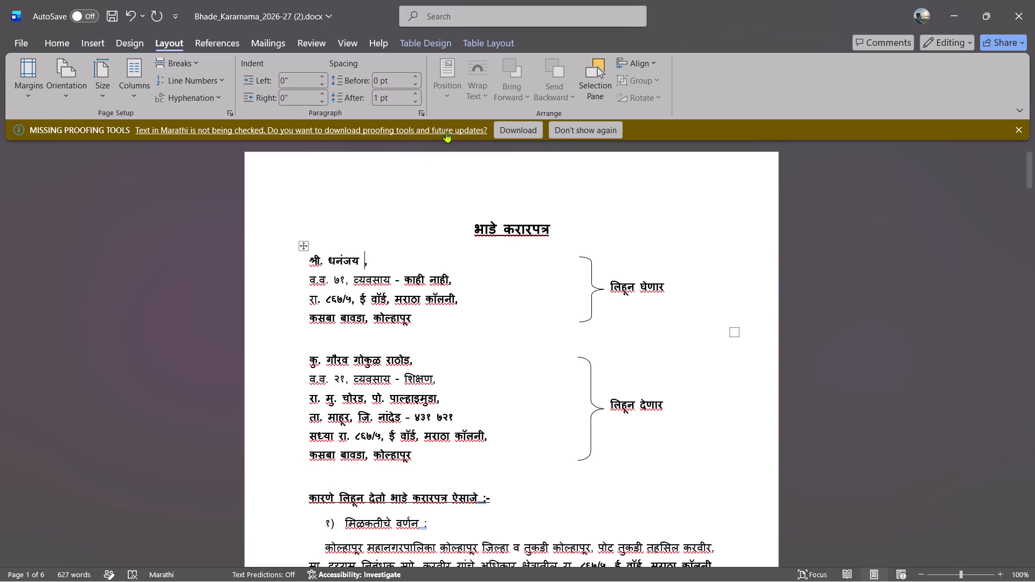
Dismiss the missing Marathi proofing tools notice so that it is not shown again.
click(579, 125)
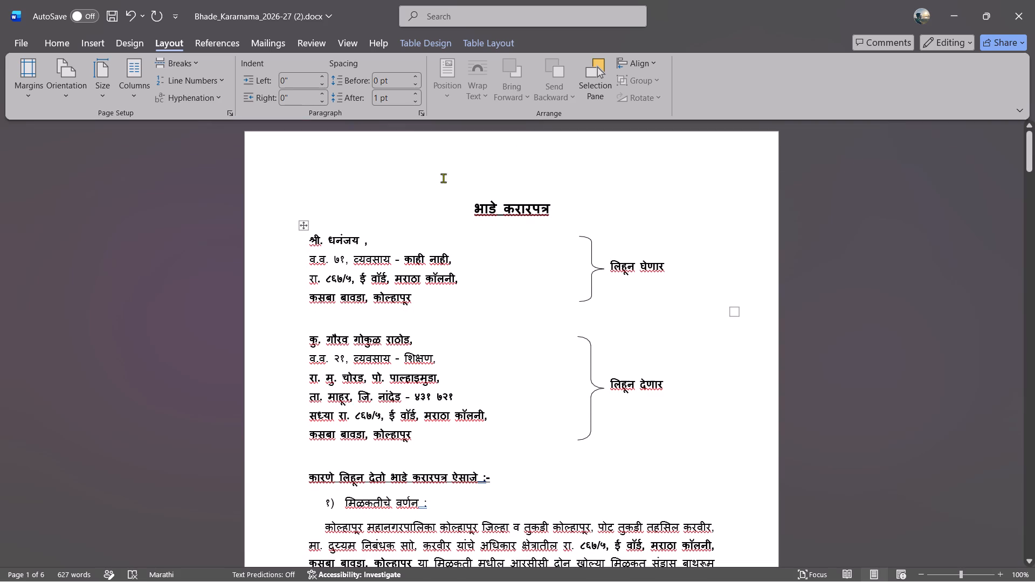
Add the first party's middle name and surname in Marathi, with no space before the comma.
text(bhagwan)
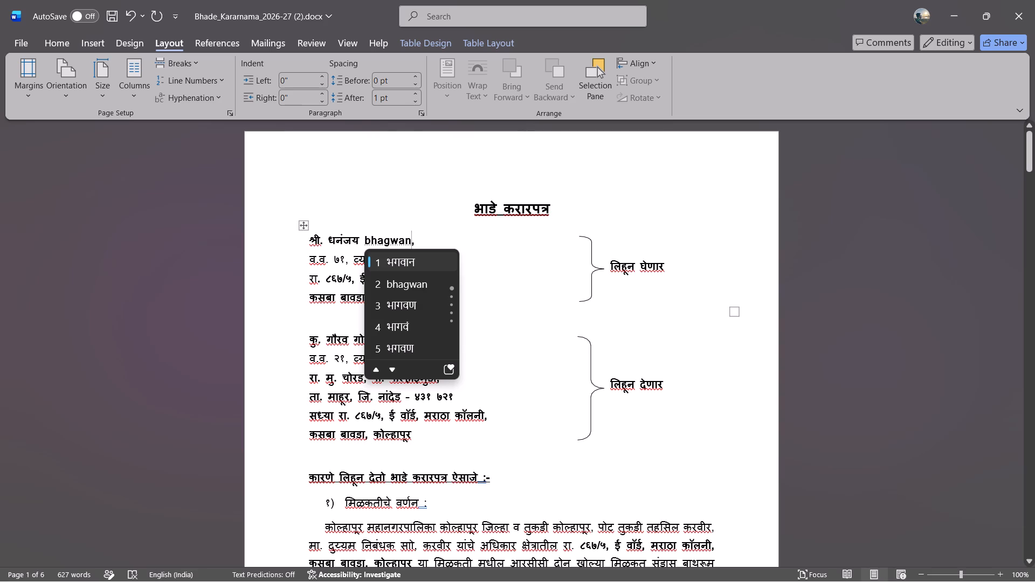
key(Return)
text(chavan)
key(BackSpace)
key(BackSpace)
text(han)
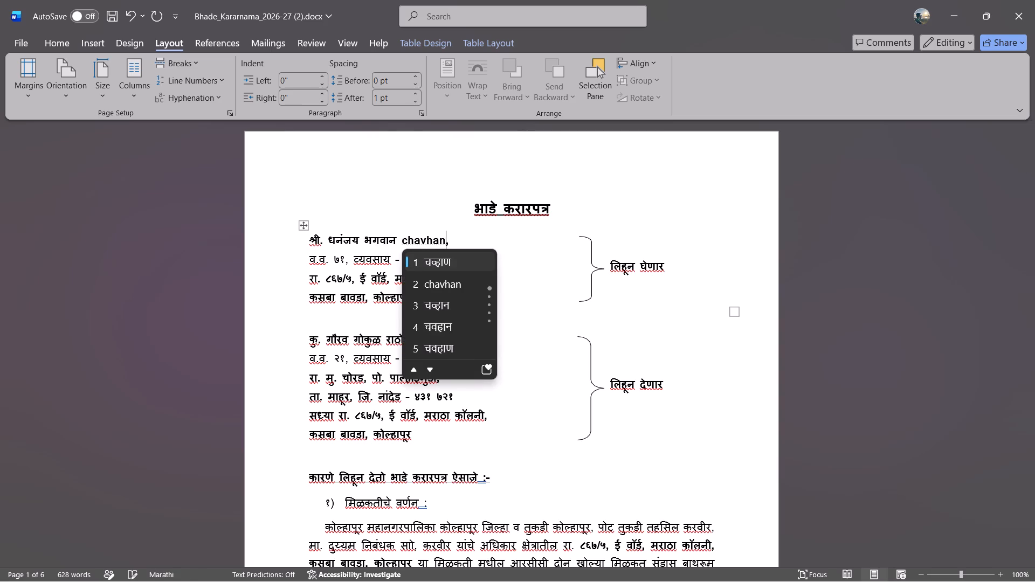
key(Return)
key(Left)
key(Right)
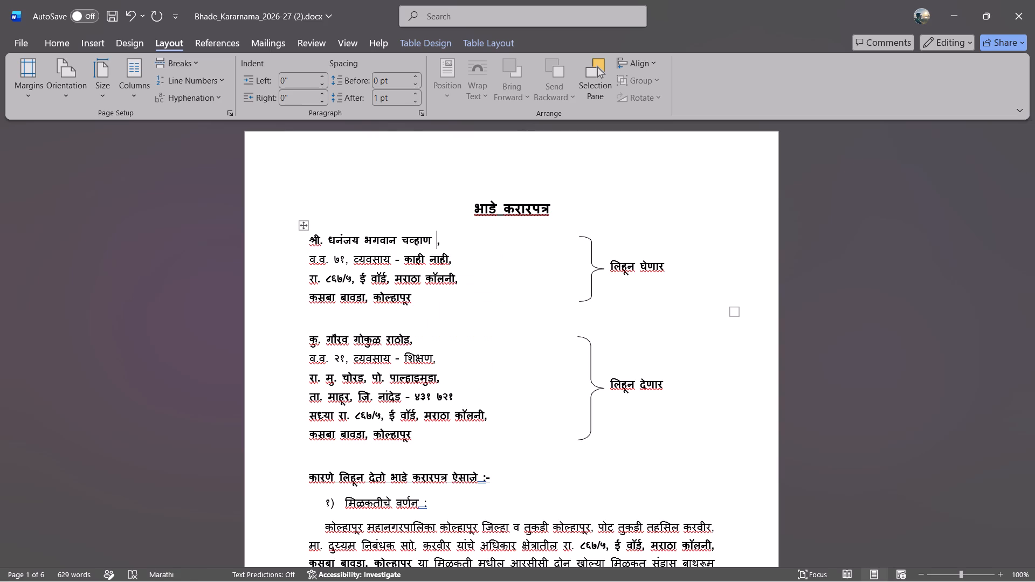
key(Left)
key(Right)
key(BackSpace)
Change the first party's occupation (व्यवसाय) to नोकरी, with no space before the comma.
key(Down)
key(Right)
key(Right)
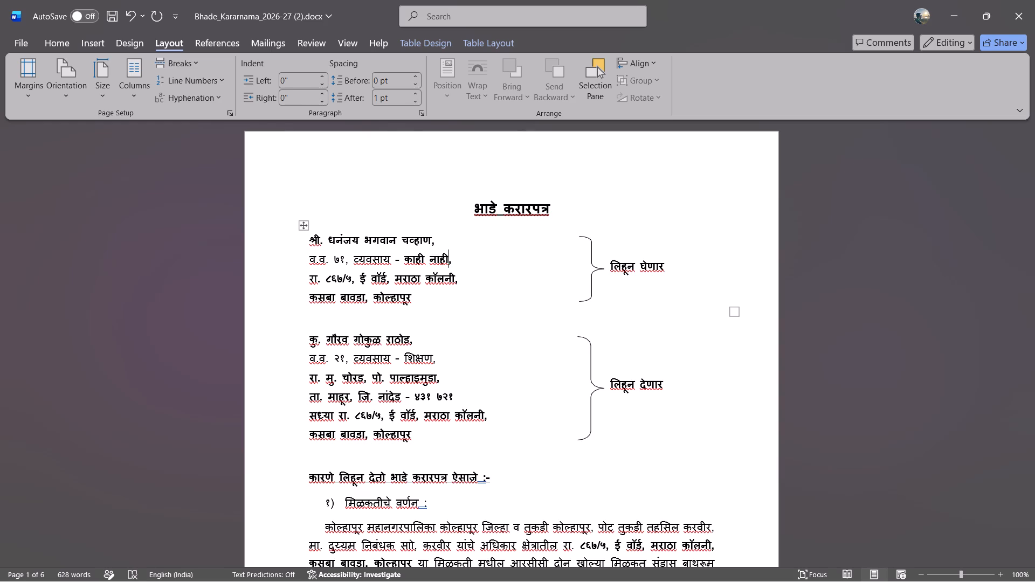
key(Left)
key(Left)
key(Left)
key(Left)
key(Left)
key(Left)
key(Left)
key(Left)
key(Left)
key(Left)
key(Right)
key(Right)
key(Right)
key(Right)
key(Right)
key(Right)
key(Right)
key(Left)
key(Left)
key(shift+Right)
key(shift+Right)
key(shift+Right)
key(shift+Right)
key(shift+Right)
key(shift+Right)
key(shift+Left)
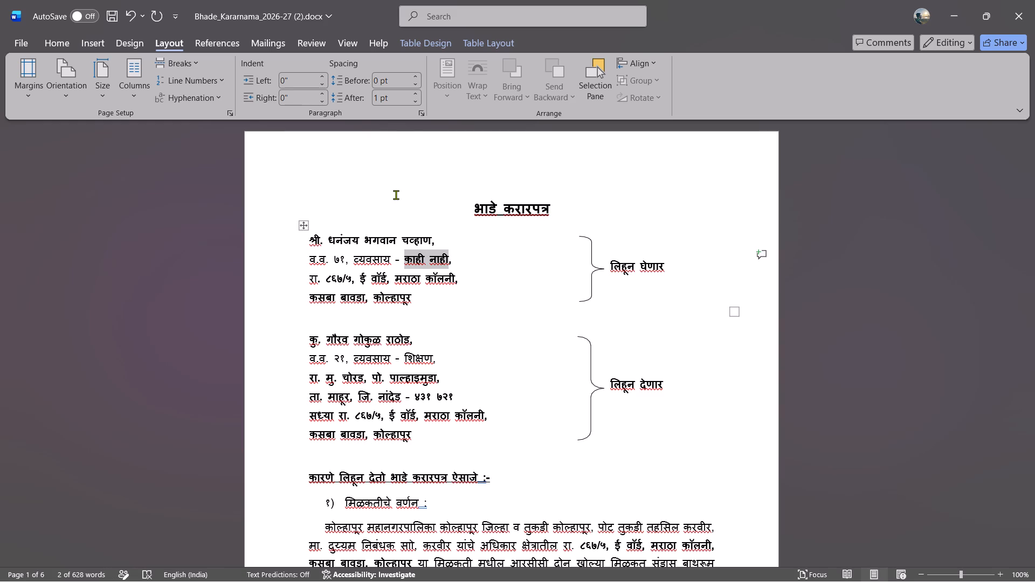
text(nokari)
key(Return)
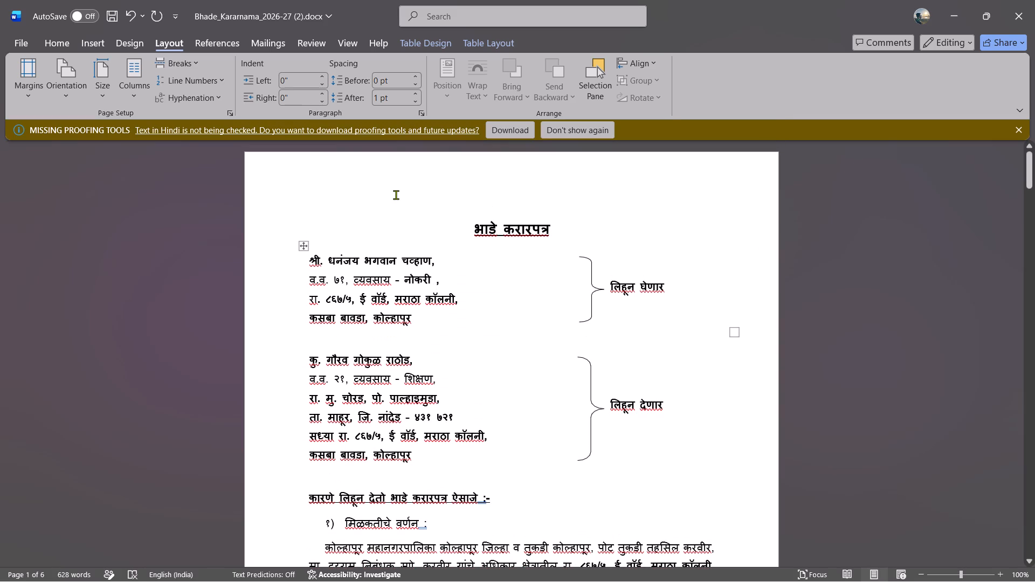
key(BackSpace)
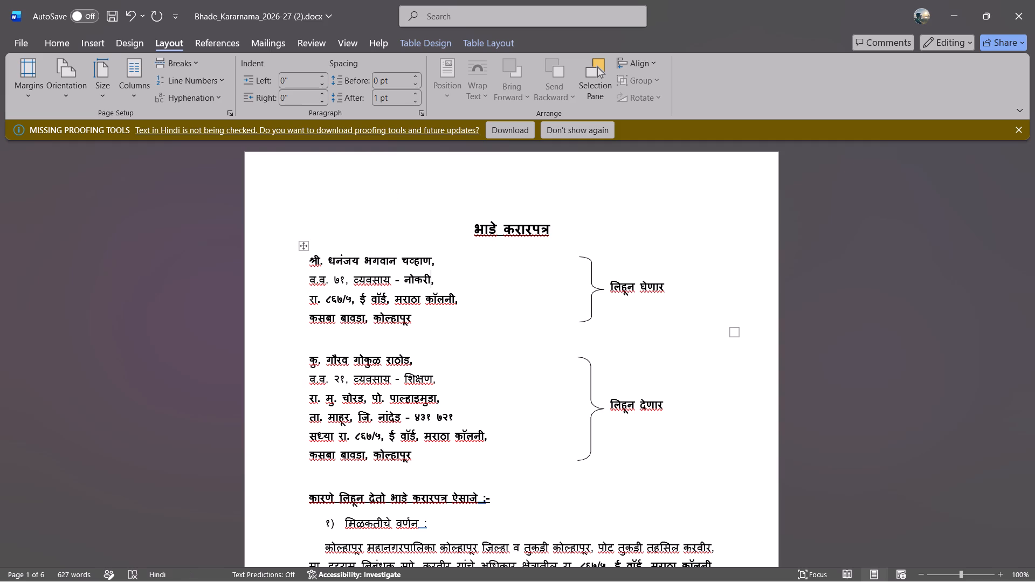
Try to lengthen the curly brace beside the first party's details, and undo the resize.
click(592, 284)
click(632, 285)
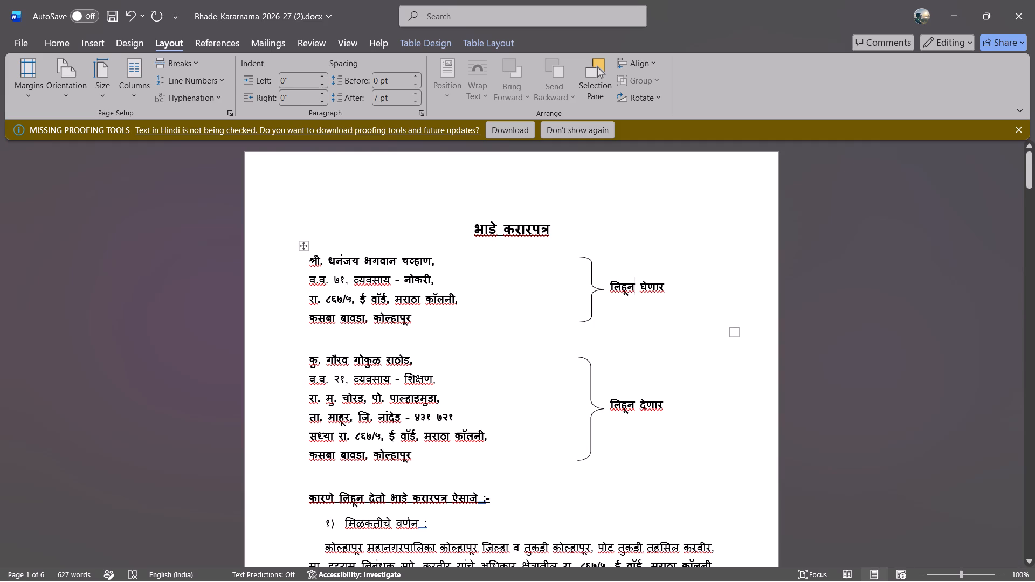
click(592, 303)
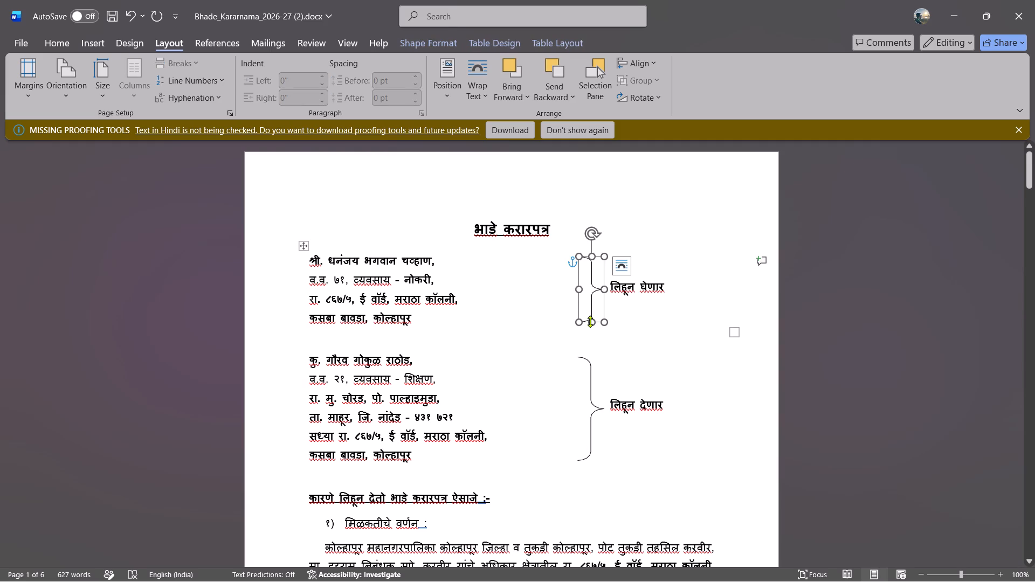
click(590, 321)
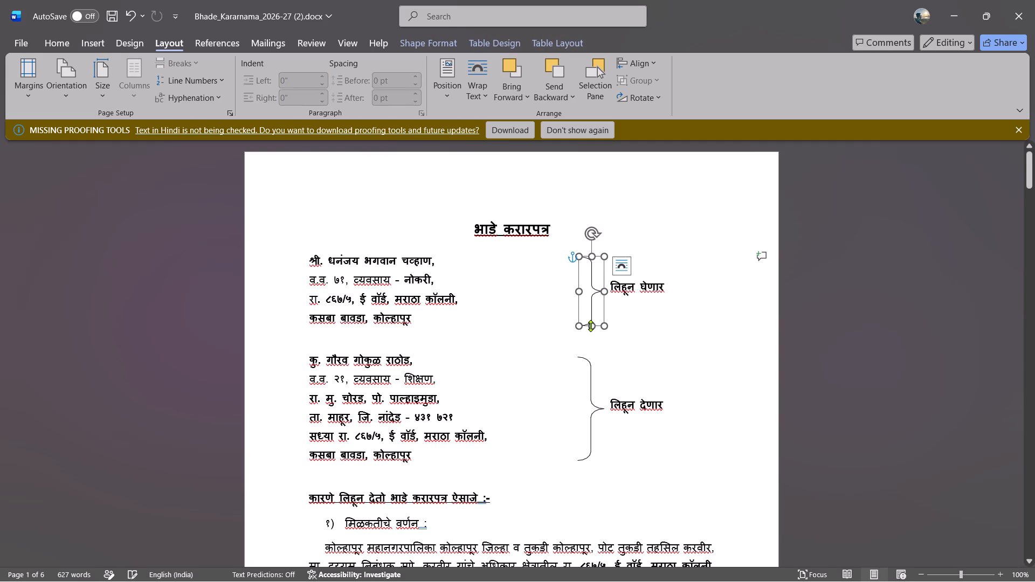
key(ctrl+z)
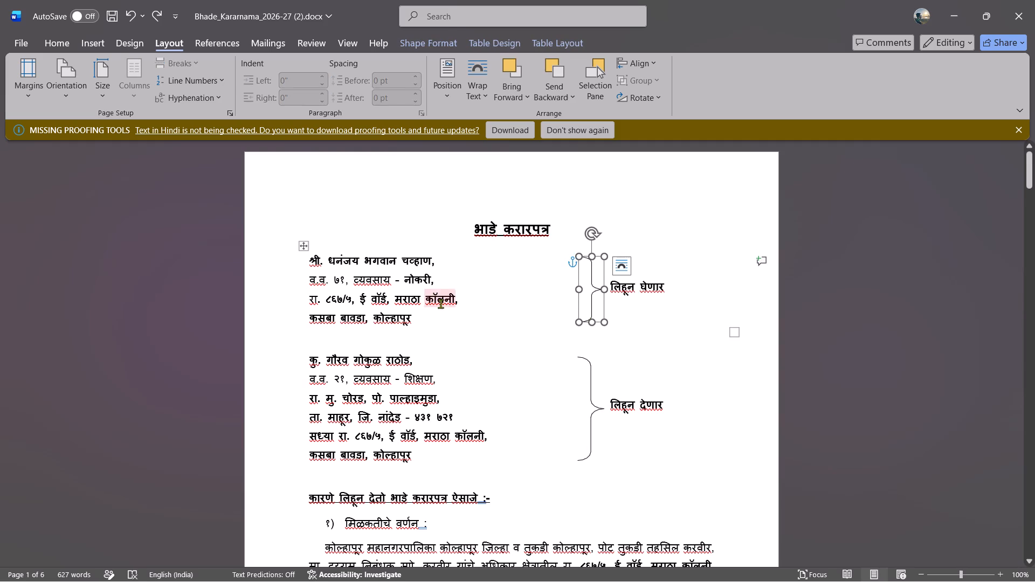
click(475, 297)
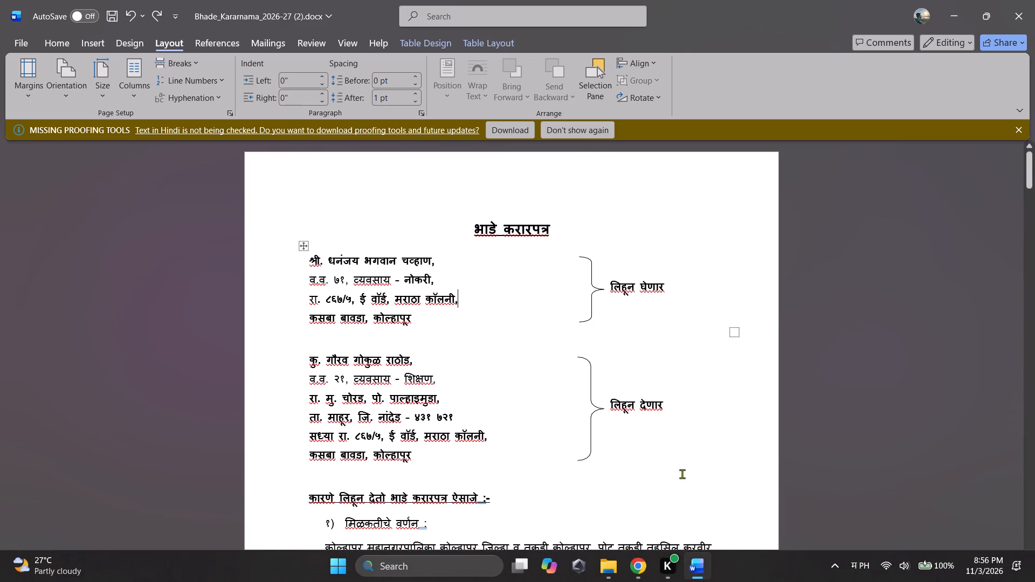
Switch to the Aadhar Yojna folder in File Explorer.
click(611, 568)
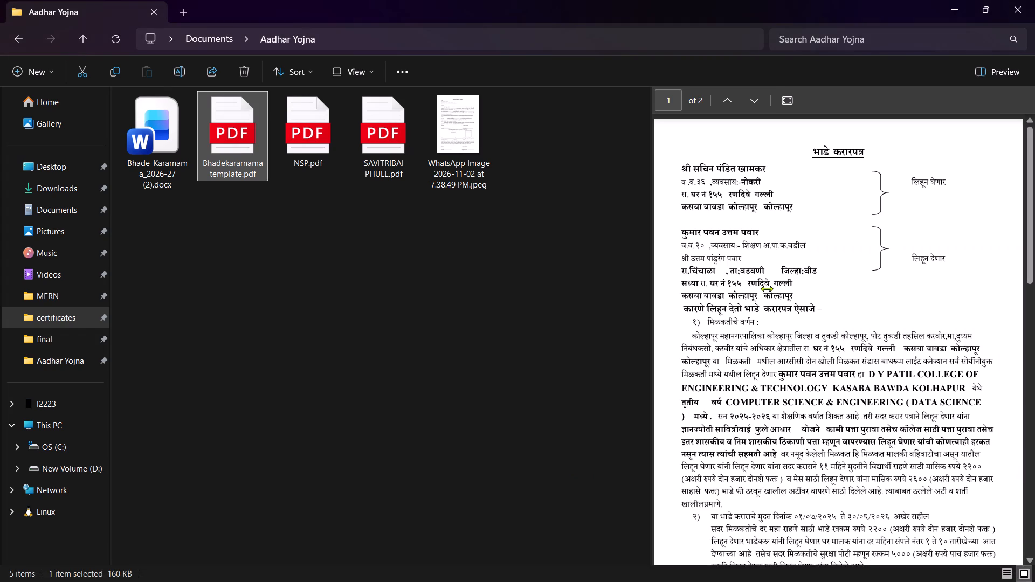
Return to the agreement document and set the first party's age (व.व.) to ४३, with no space before the comma.
click(958, 0)
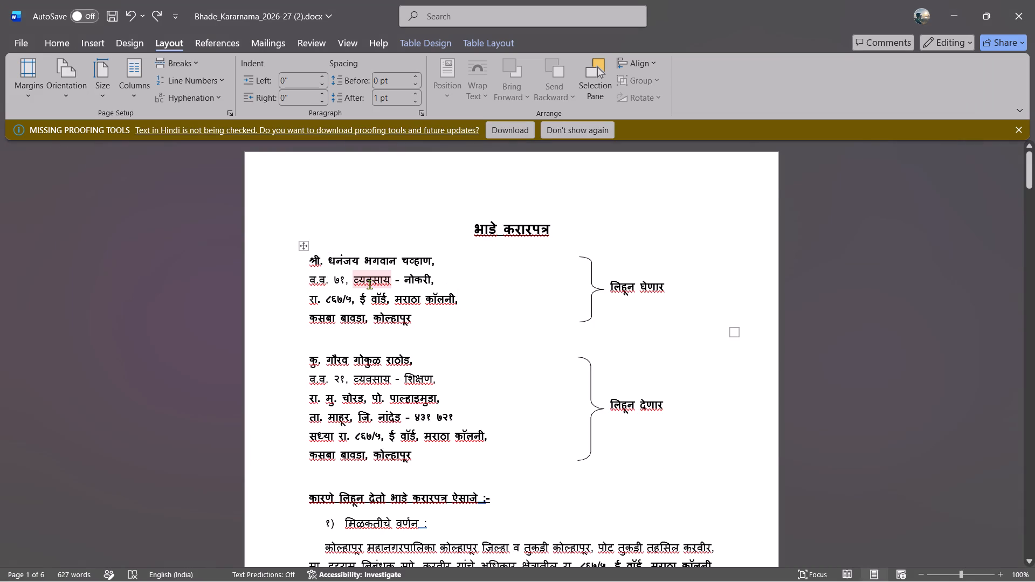
click(344, 279)
key(Left)
key(Right)
key(BackSpace)
key(BackSpace)
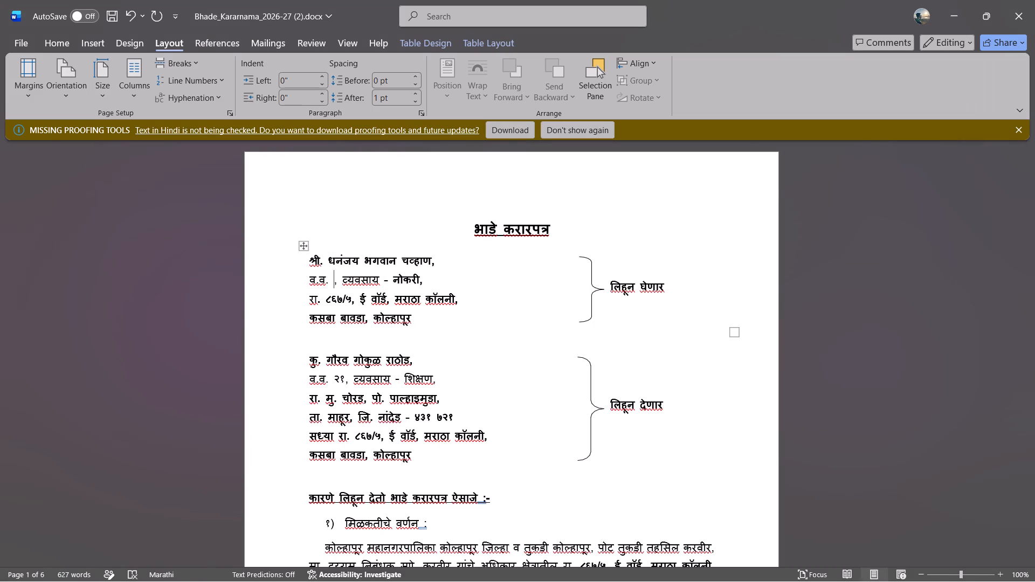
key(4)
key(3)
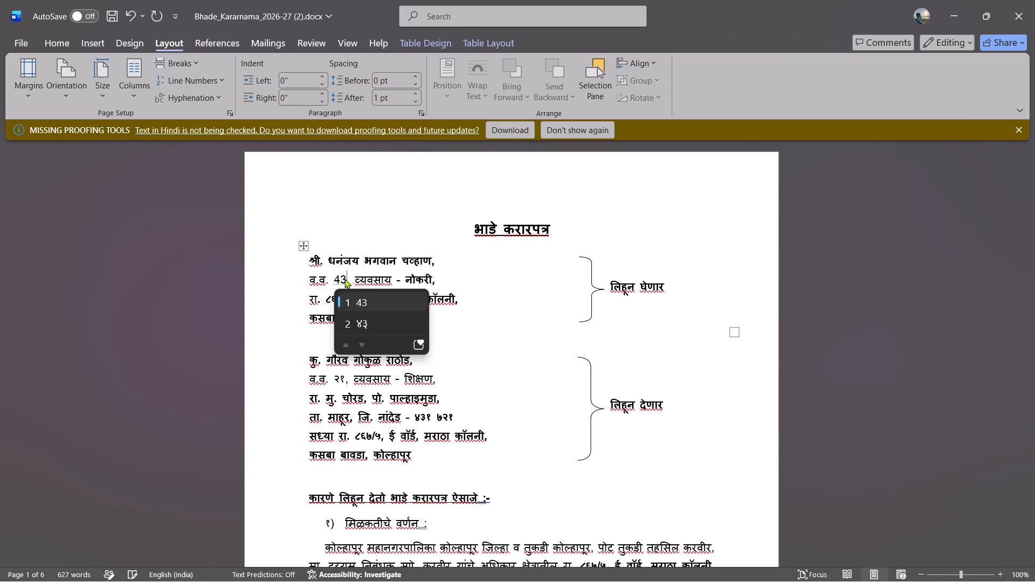
key(Down)
key(Return)
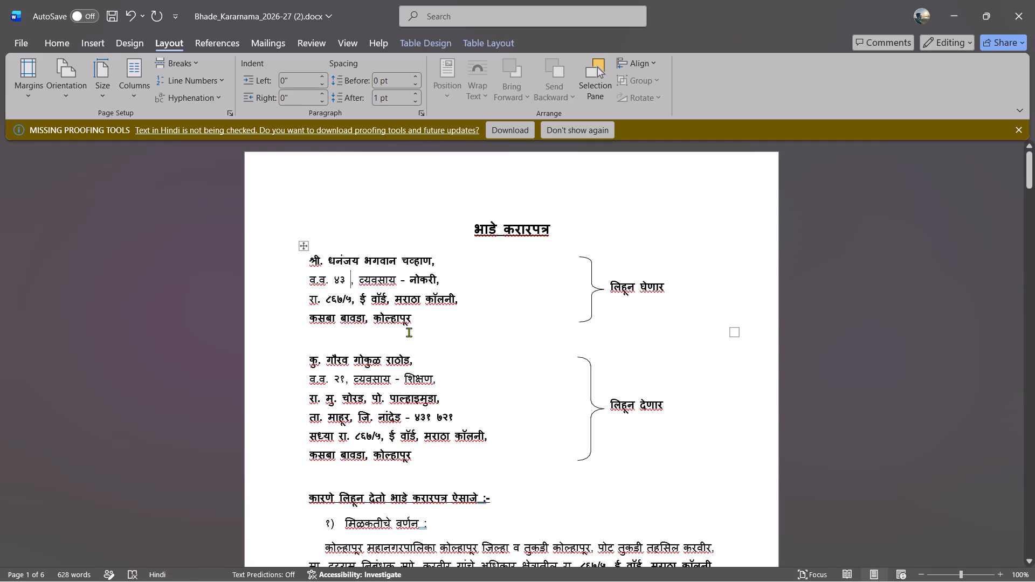
key(BackSpace)
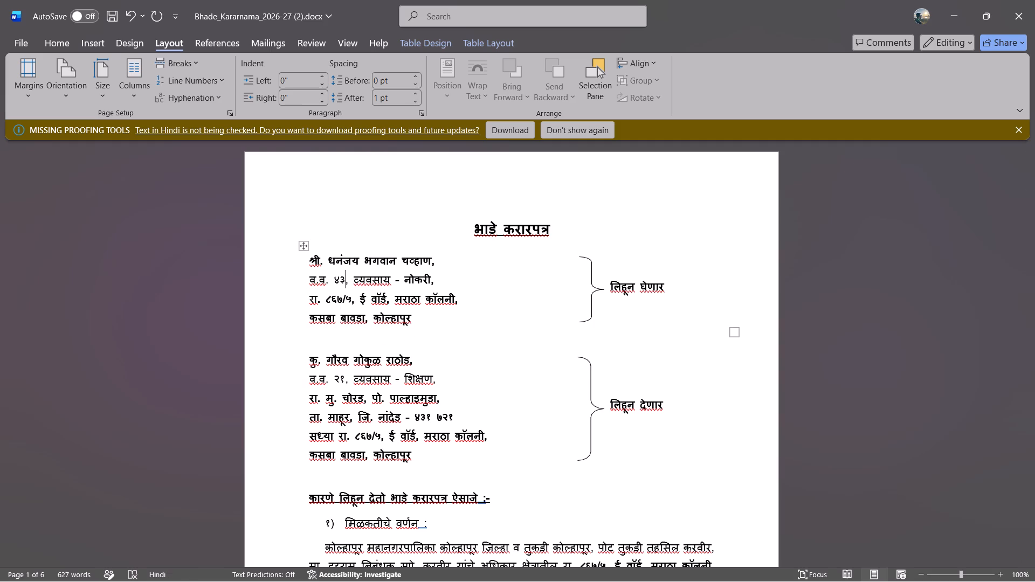
Change the last digit of the first party's age so it reads ४४, with no space before the comma.
key(Left)
key(Left)
key(Down)
key(Up)
key(Right)
key(Right)
key(Left)
key(Right)
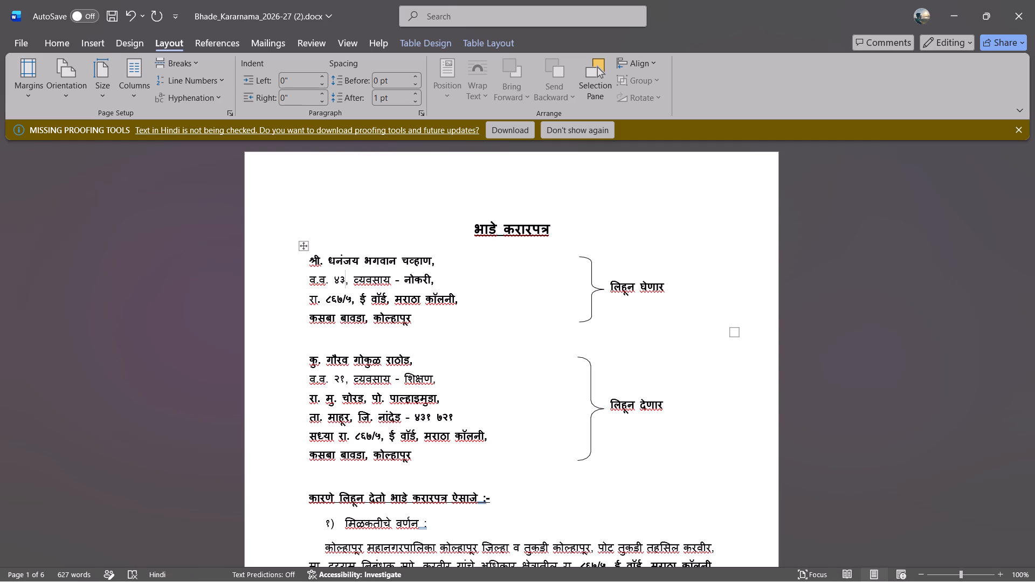
key(BackSpace)
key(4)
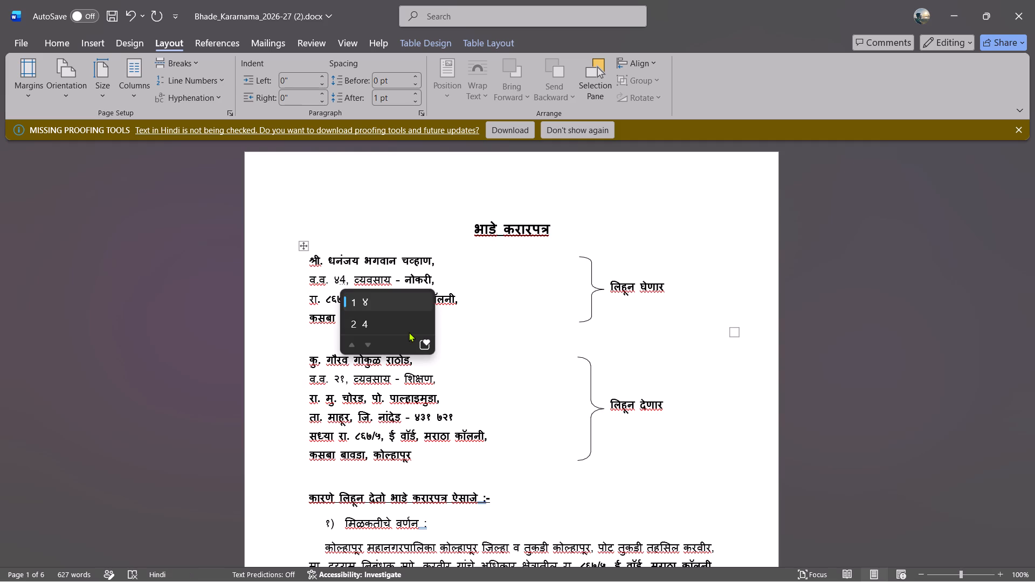
key(Return)
key(BackSpace)
Replace the house number, ward and colony after रा. in the first party's address with the new house number in Marathi digits.
key(Down)
key(Left)
key(Left)
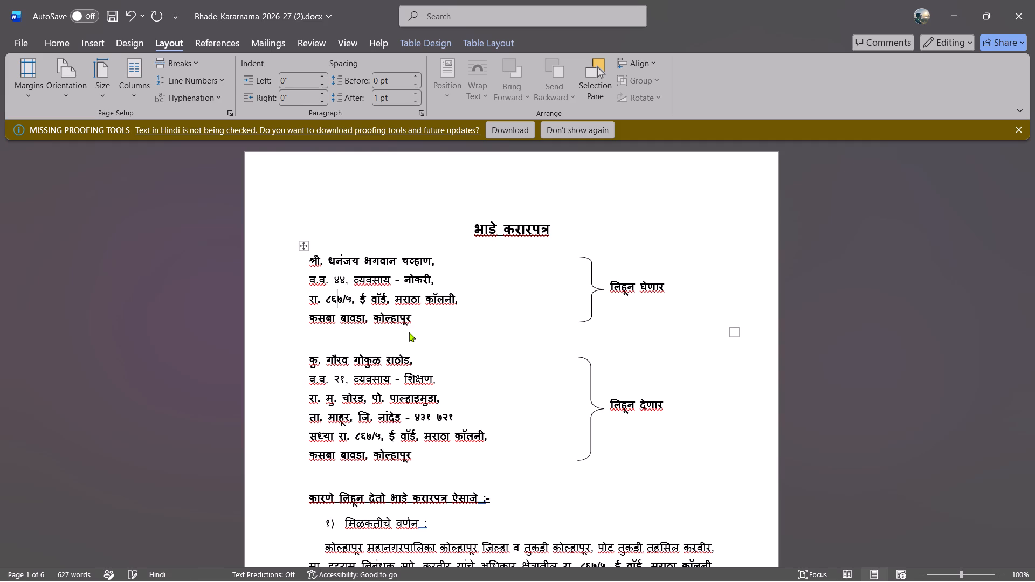
key(Left)
key(Left)
key(shift+Right)
key(shift+Right)
key(shift+Right)
key(shift+Right)
key(shift+Right)
key(shift+Right)
key(shift+Right)
key(shift+Right)
key(shift+Right)
key(shift+Right)
key(shift+Right)
key(shift+Right)
key(shift+Right)
key(shift+Right)
key(shift+Right)
key(shift+Right)
key(shift+Right)
key(shift+Right)
key(shift+Right)
key(shift+Right)
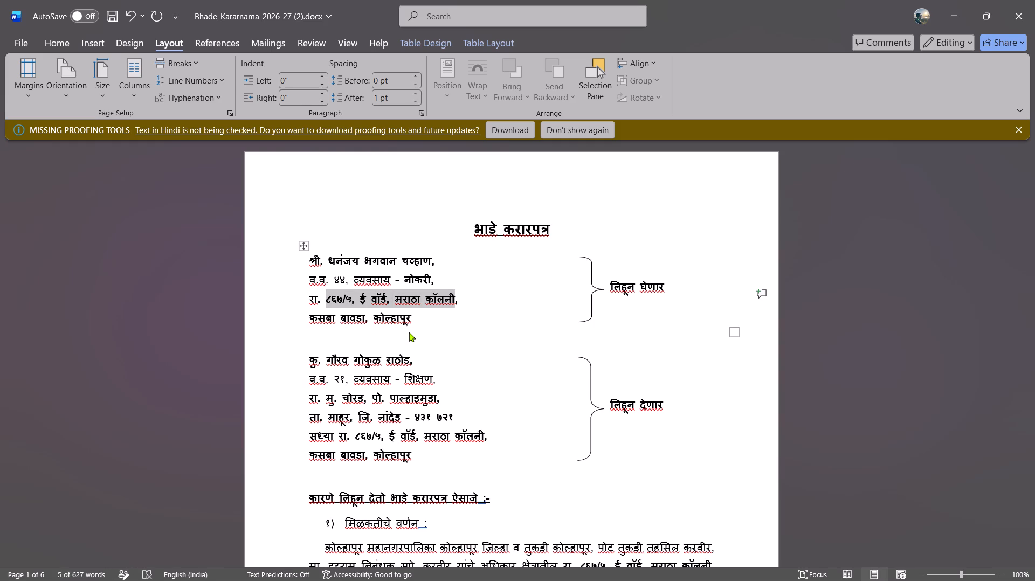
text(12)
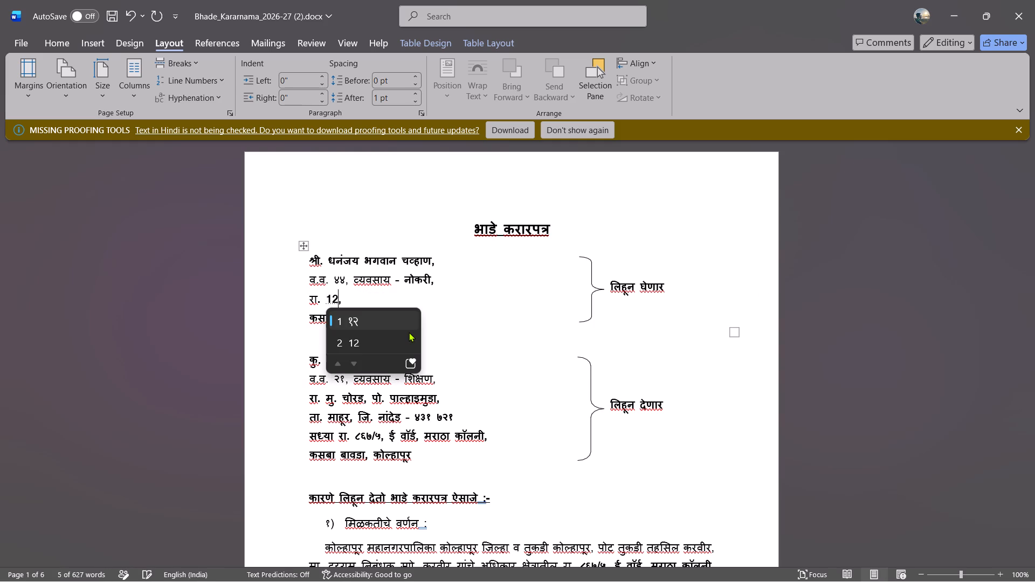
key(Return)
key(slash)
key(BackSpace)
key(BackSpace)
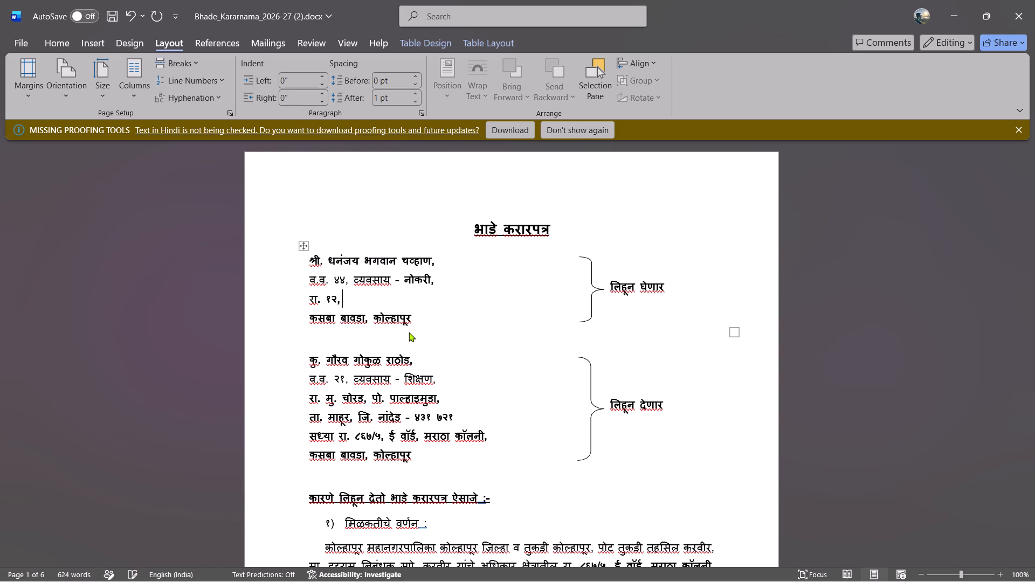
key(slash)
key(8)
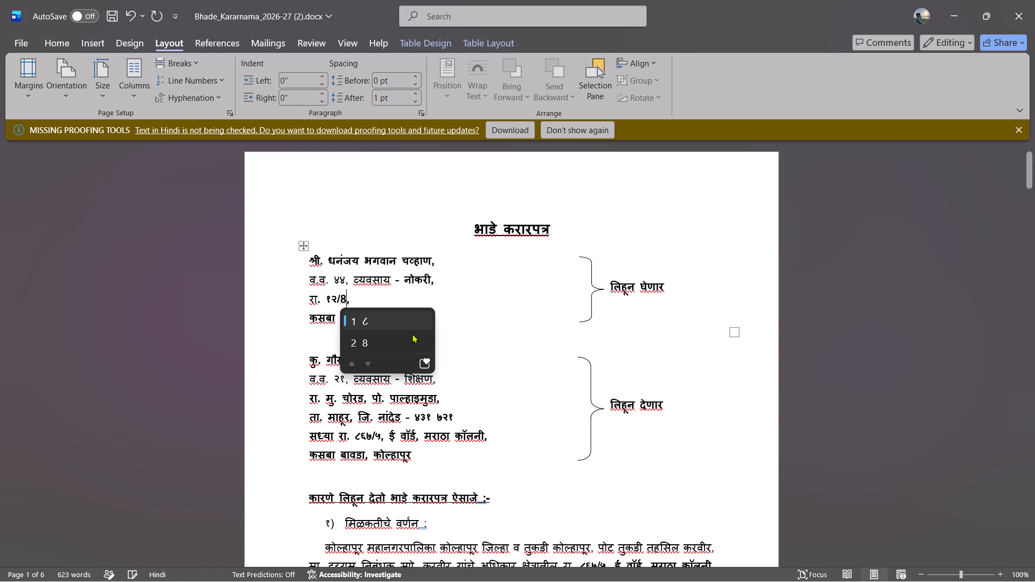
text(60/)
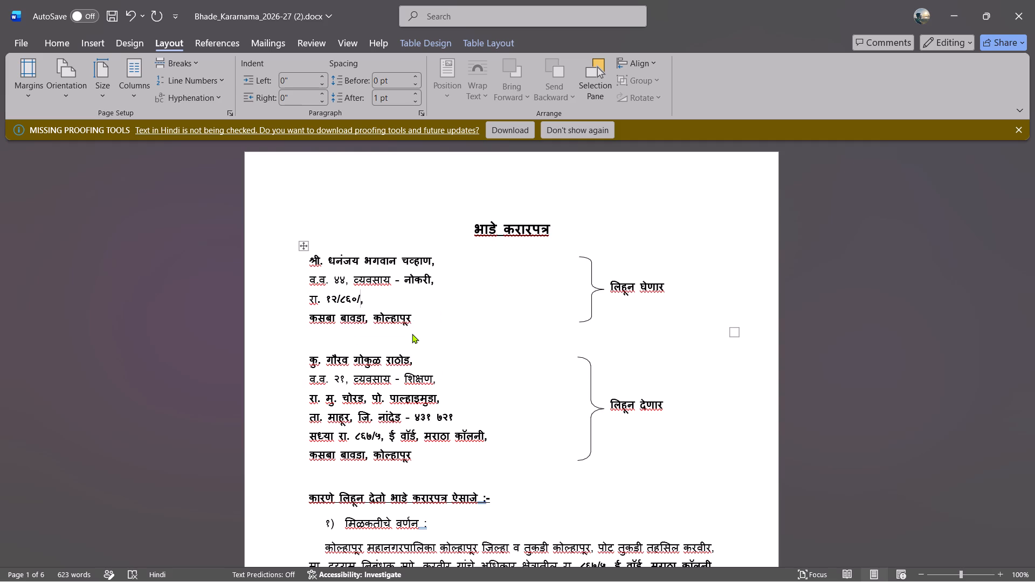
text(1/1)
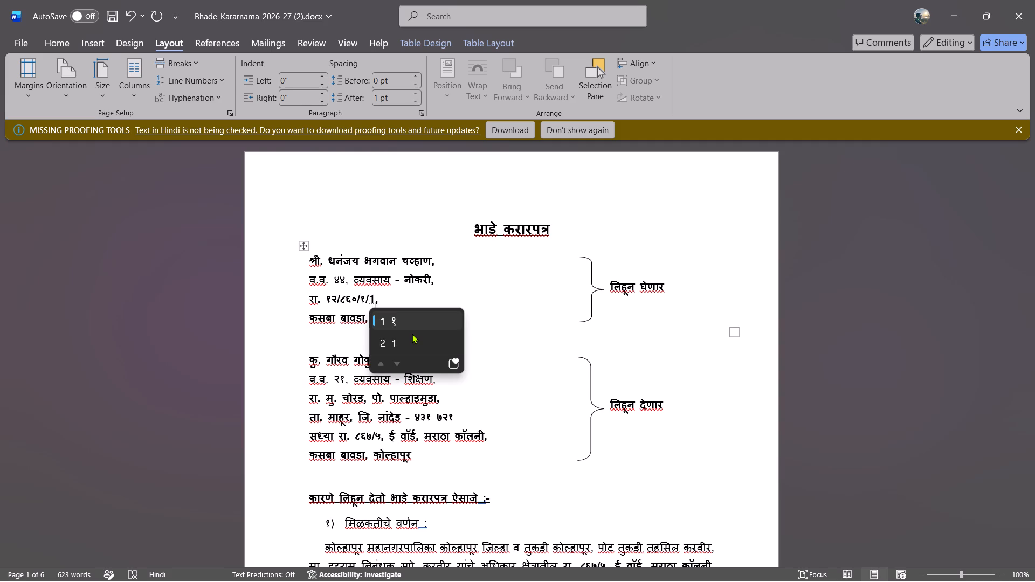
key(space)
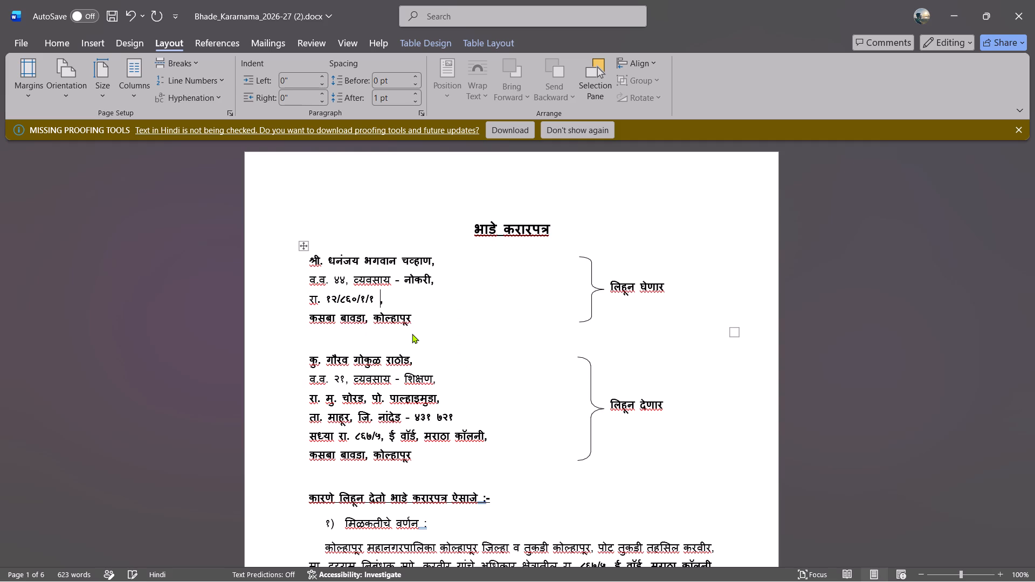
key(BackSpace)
Add a line below the first party's house number with the colony name in Marathi, followed by a comma and a space.
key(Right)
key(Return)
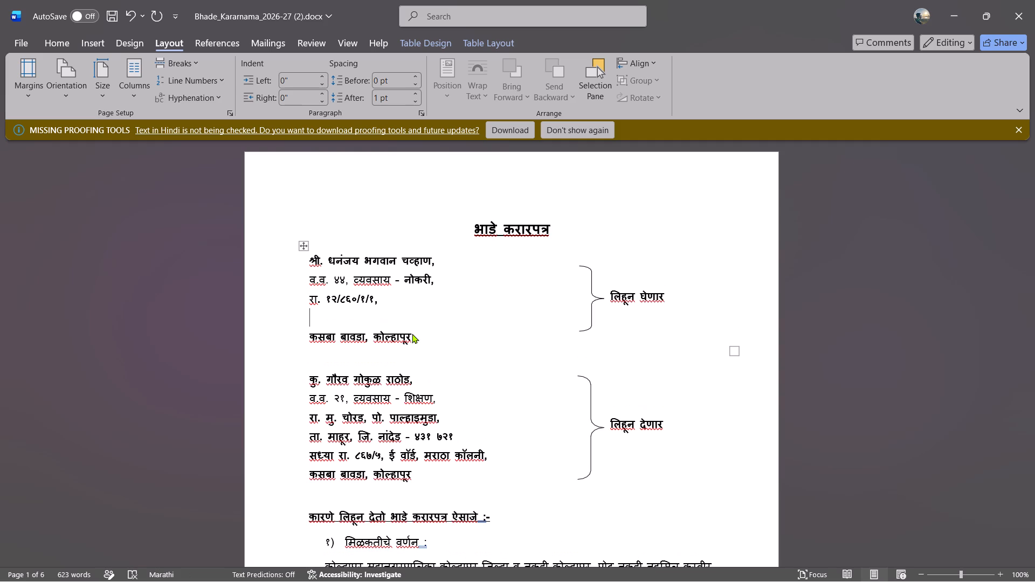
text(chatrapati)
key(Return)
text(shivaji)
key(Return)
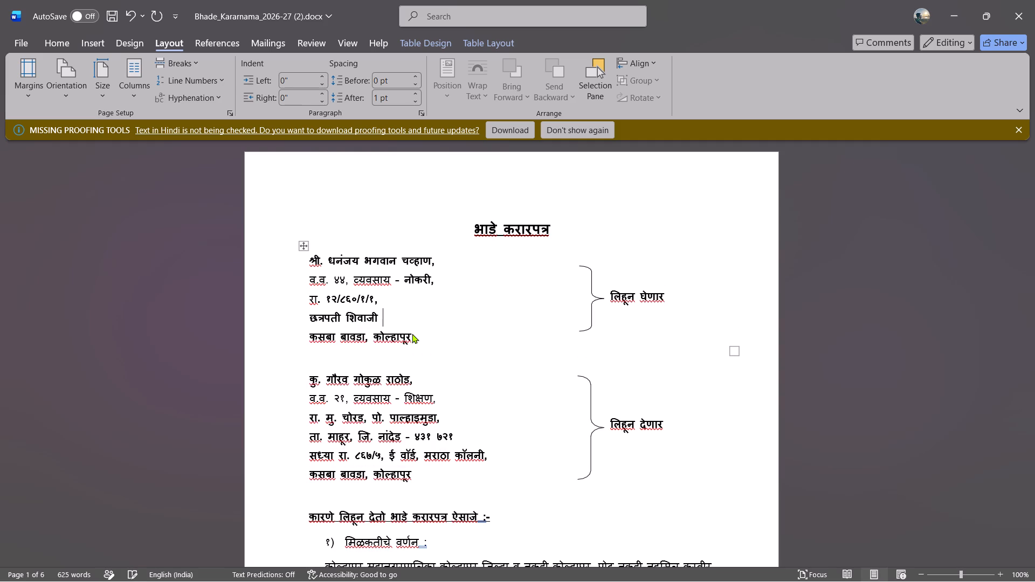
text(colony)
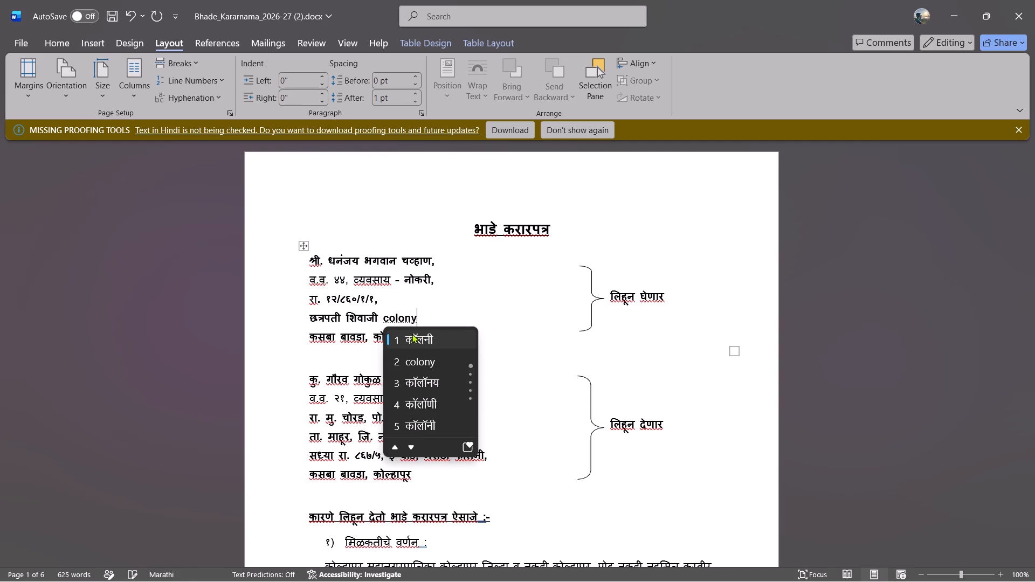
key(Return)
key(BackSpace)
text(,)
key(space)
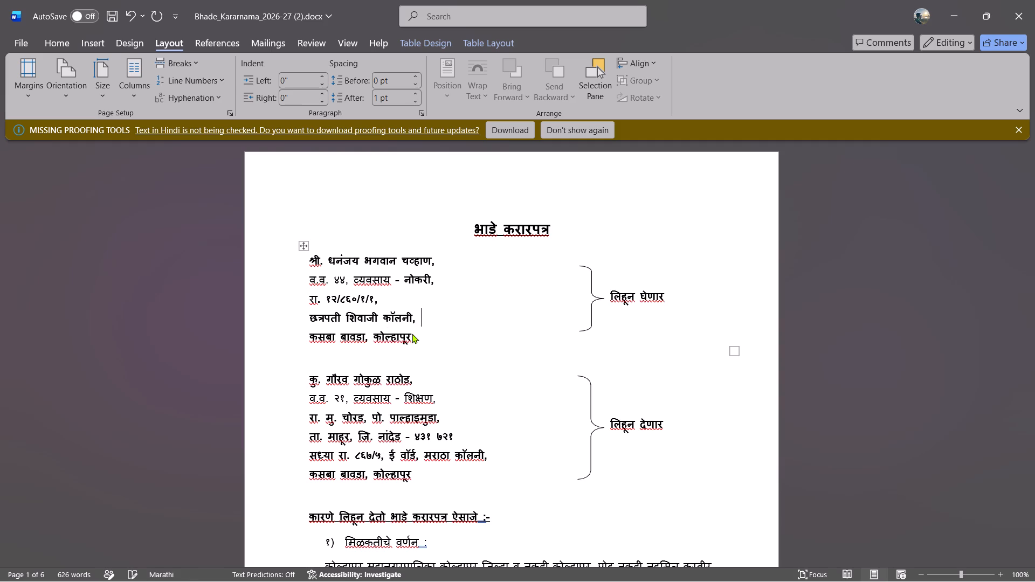
Add the first word of the locality name in Marathi after the colony name, using the long-vowel spelling without a trailing vowel sign.
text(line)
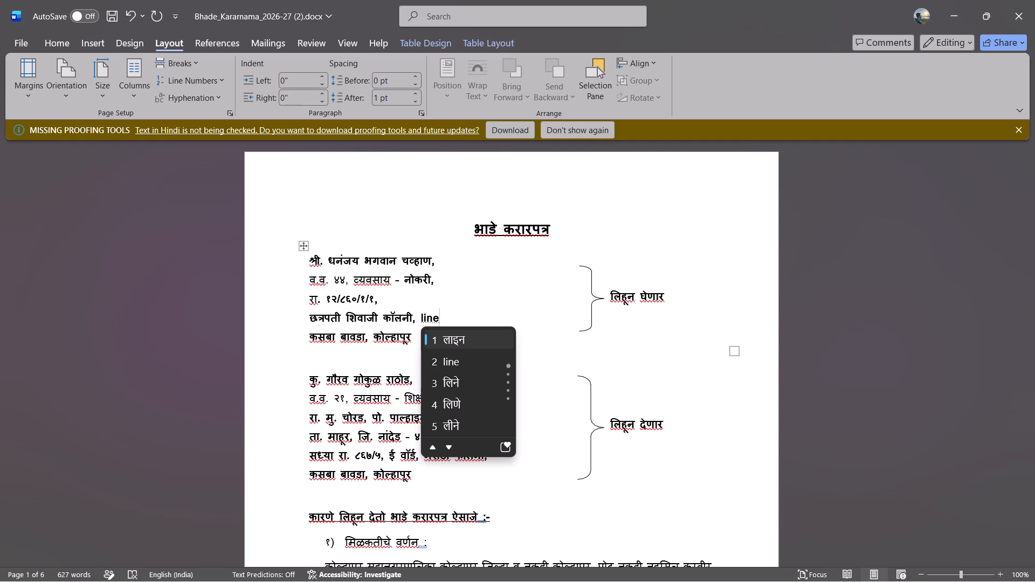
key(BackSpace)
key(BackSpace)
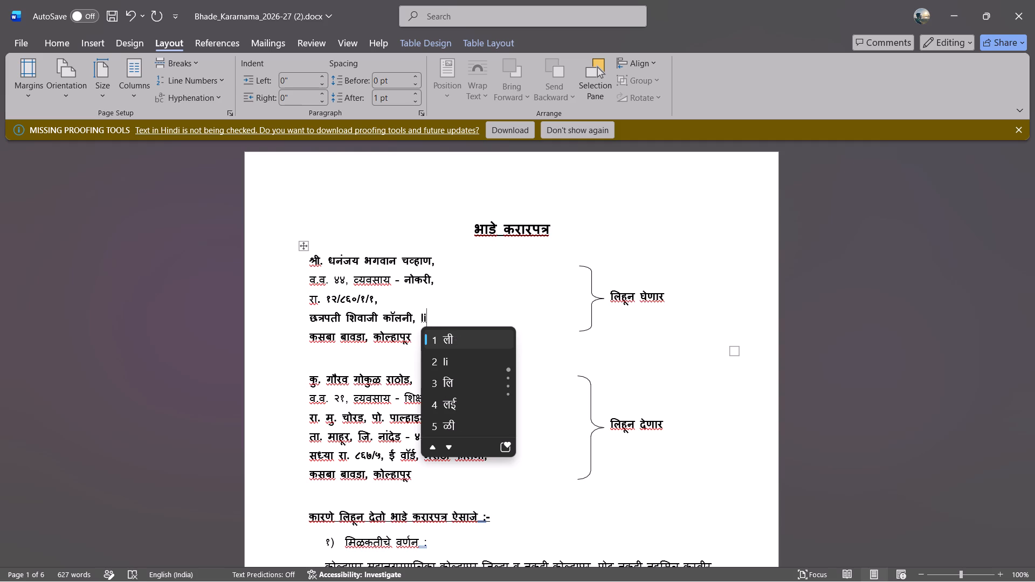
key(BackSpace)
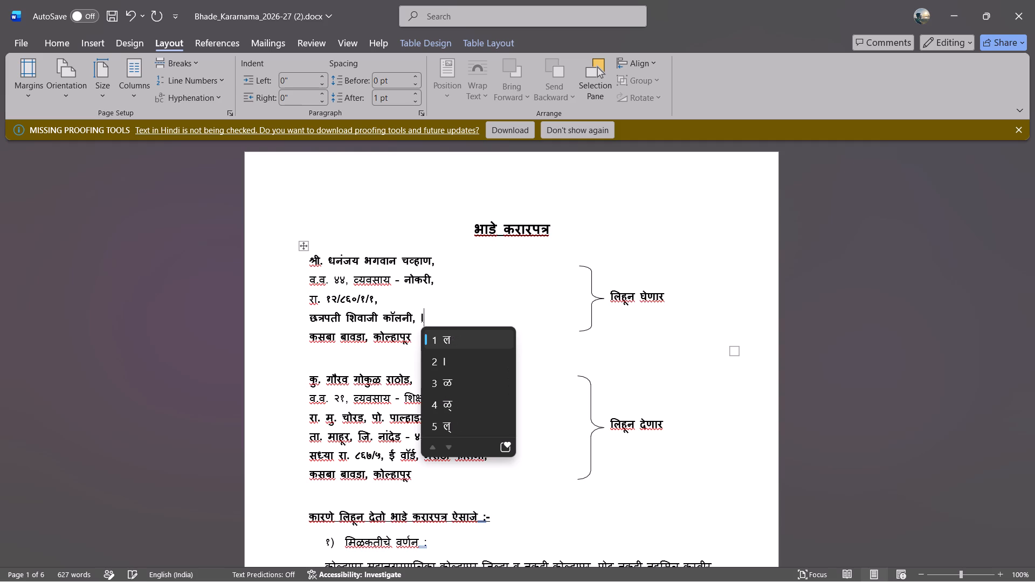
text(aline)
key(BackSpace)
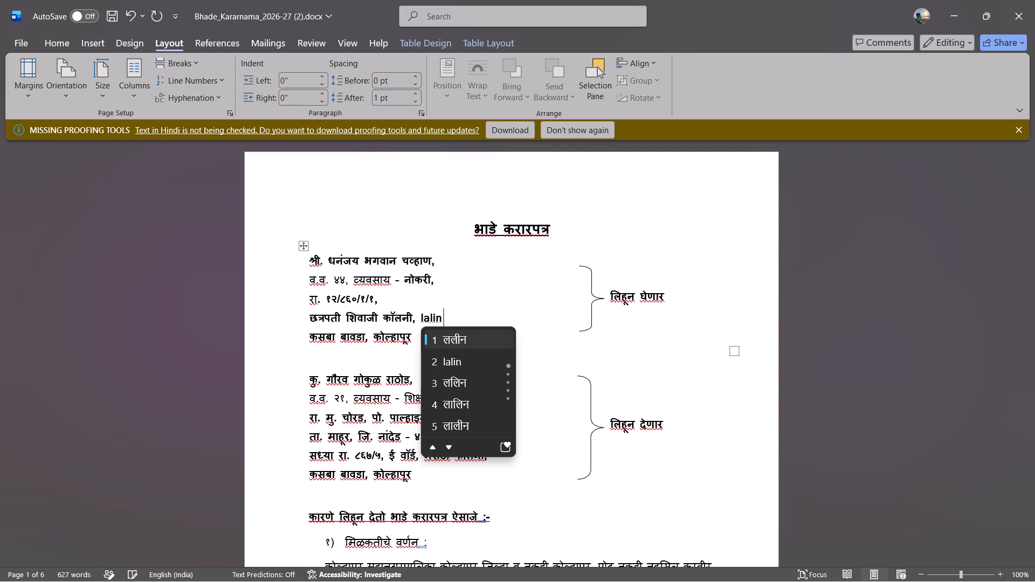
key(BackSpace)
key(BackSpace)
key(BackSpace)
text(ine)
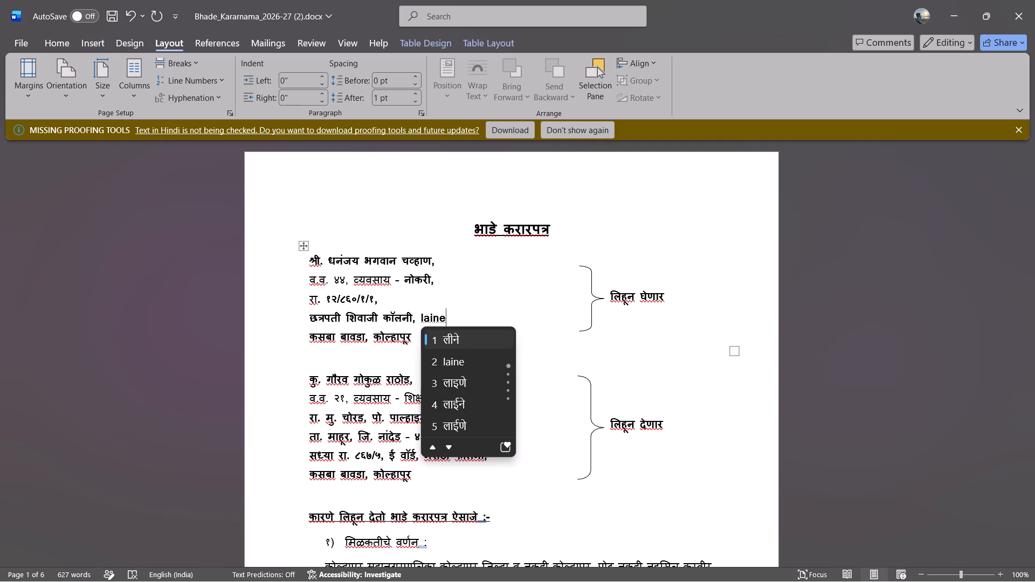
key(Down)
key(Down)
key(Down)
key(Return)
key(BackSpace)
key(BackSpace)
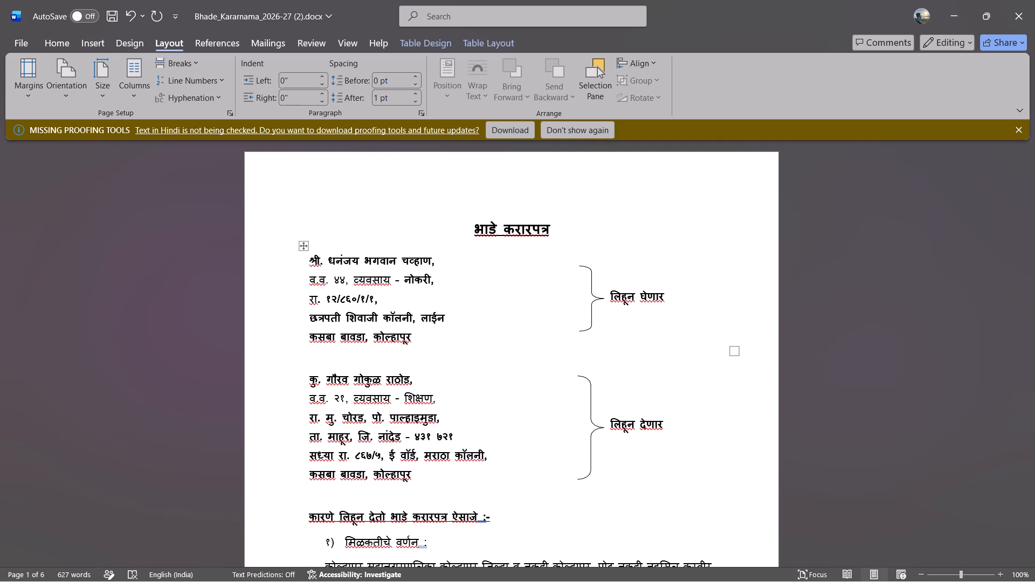
Add the second word of the locality name in Marathi after the first, using the spelling with झ.
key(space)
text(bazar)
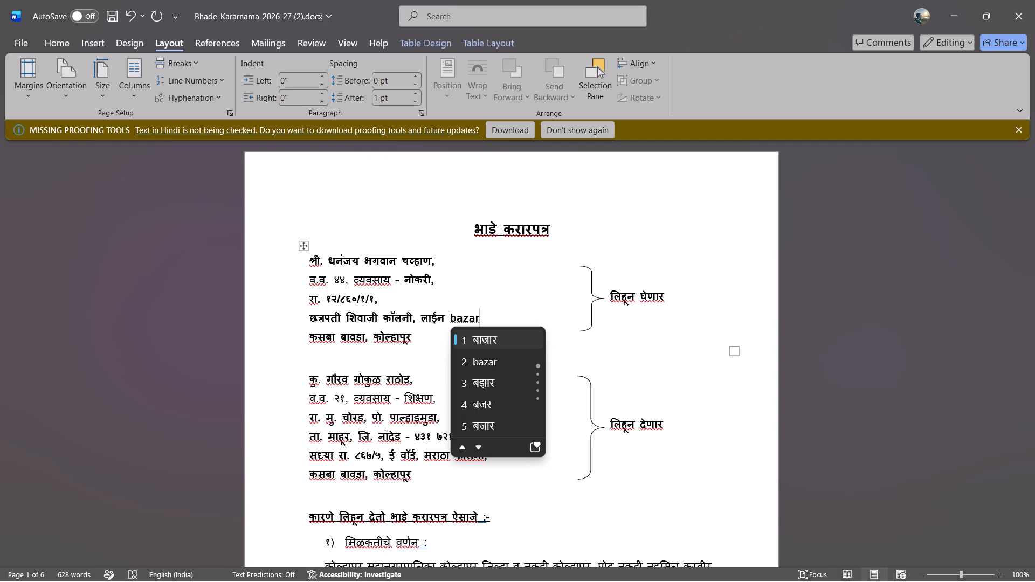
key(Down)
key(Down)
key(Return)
Change the locality name's second word to start with the long-vowel syllable बा, and end the line with a comma.
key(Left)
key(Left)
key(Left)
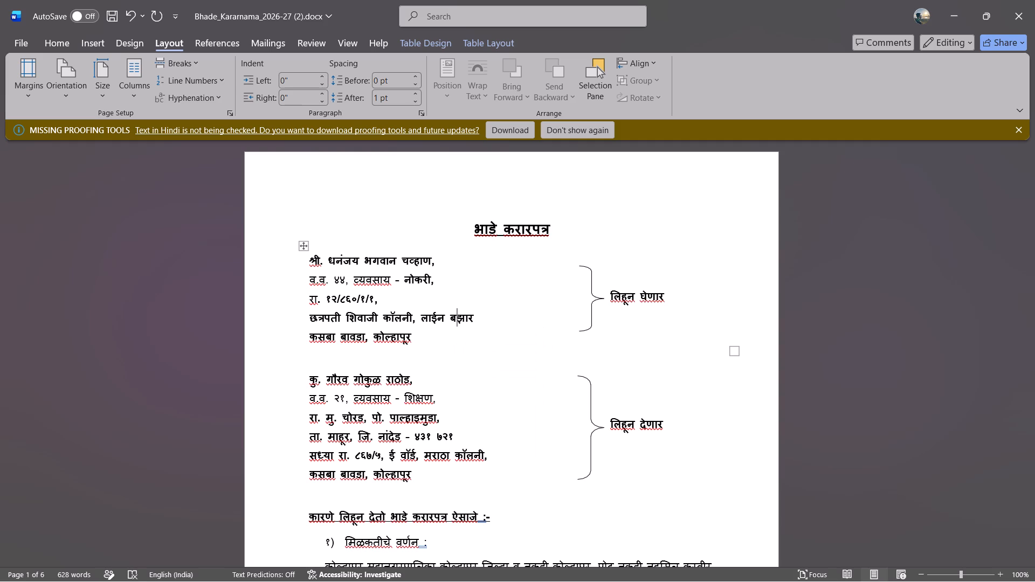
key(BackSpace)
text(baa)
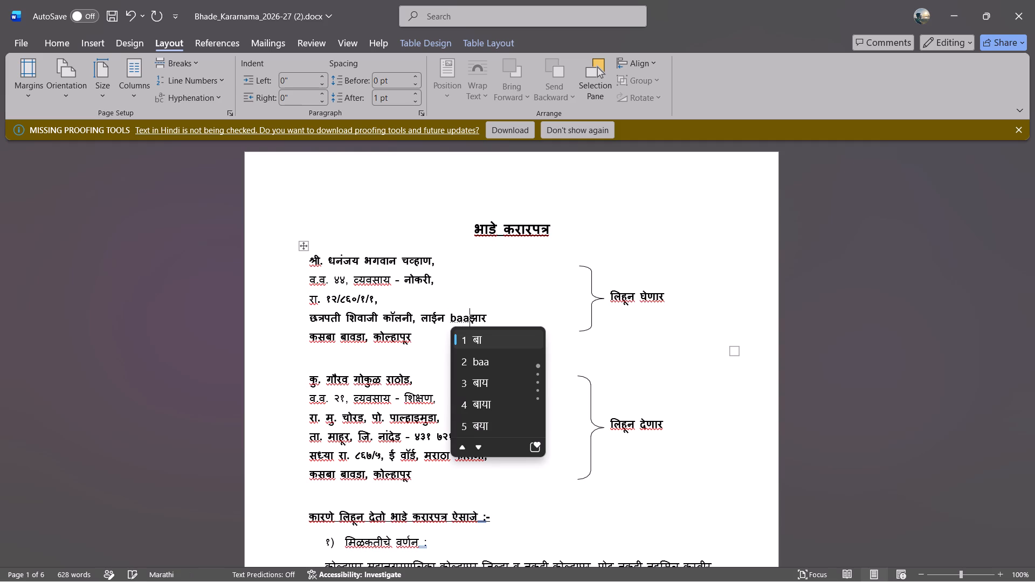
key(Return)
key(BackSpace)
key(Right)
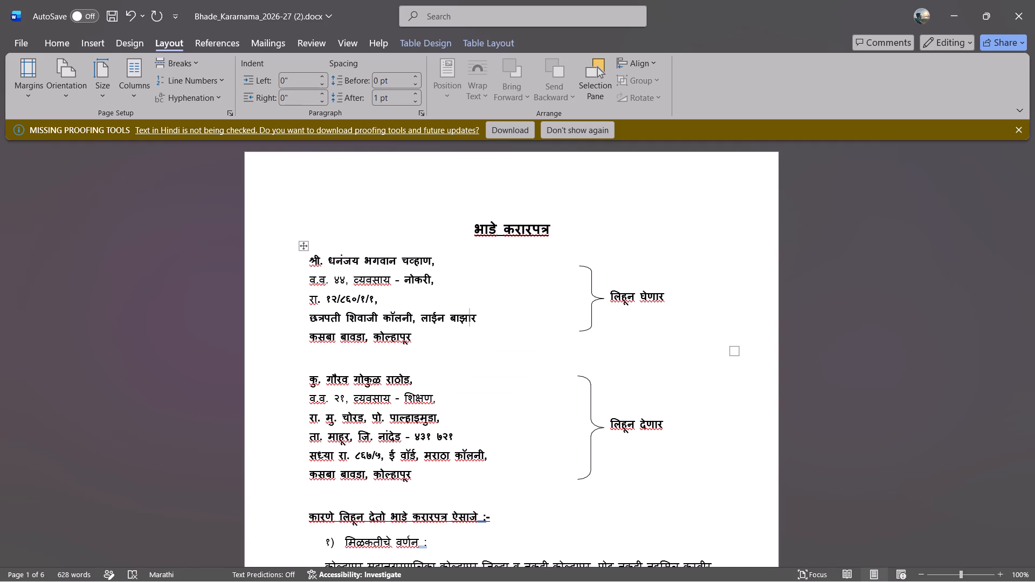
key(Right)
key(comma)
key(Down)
Stretch the curly bracket beside लिहून घेणार upward and downward to span all five lines of the first party's details.
click(587, 328)
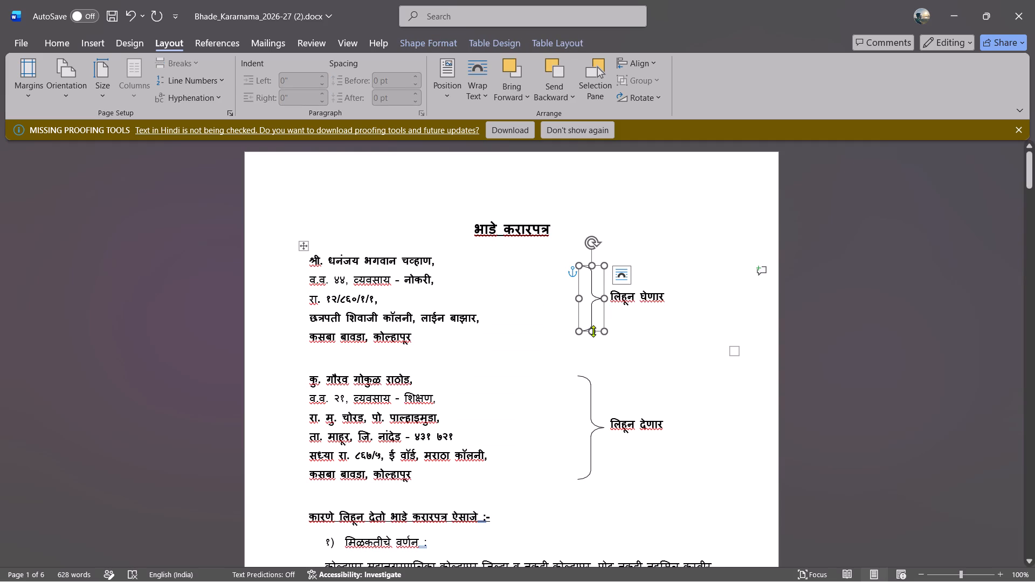
drag(593, 331, 592, 347)
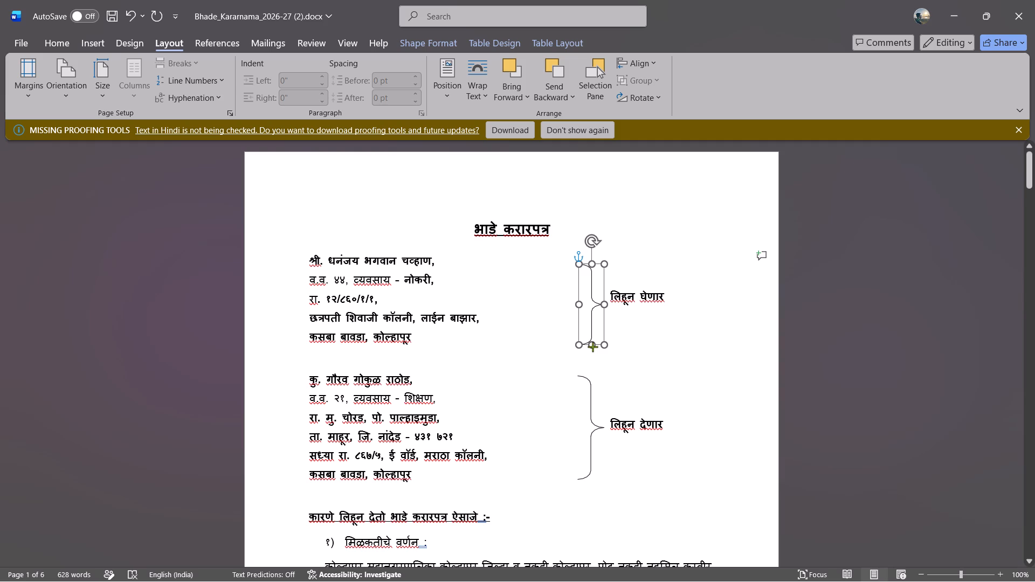
drag(592, 347, 593, 350)
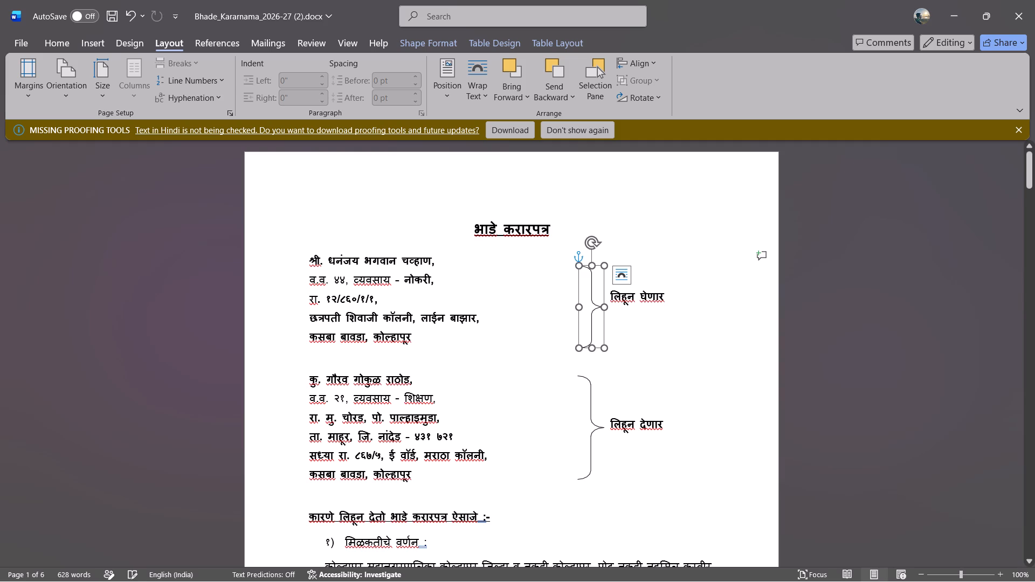
drag(591, 267, 591, 256)
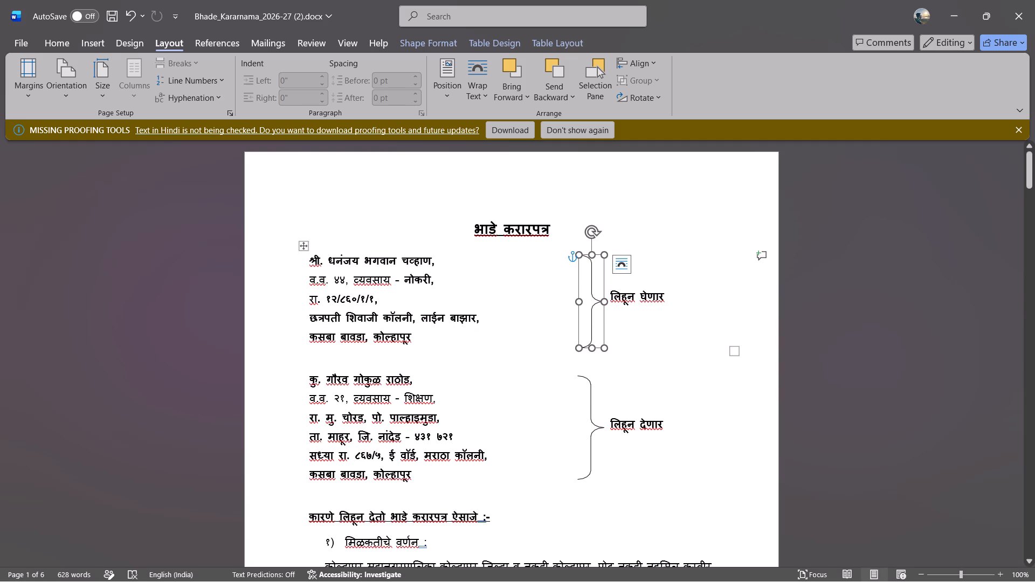
Replace the second party's first and middle names after कु. with the new first name in Marathi, keeping the surname.
scroll(486, 370, down, 1)
click(408, 237)
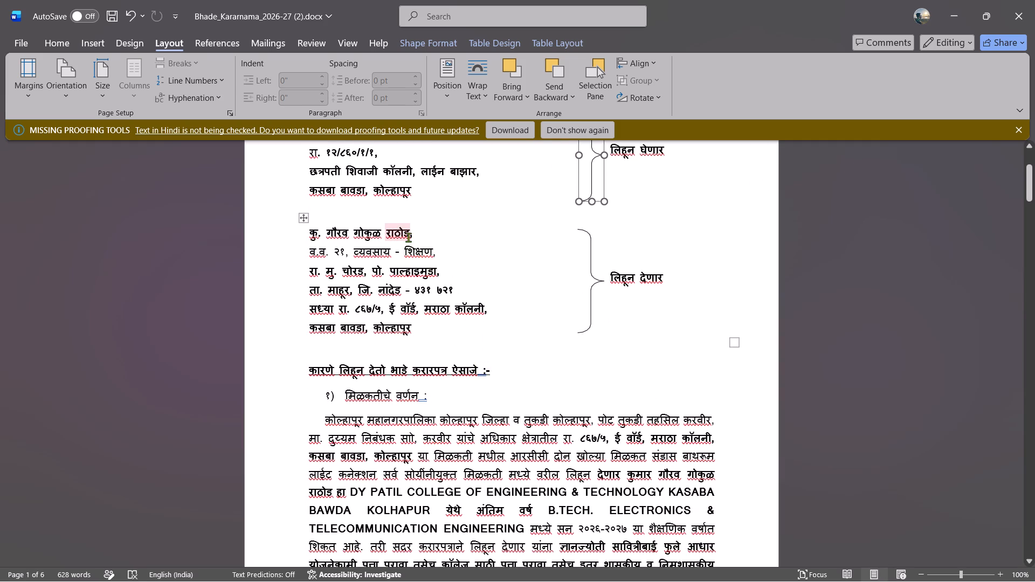
key(Left)
key(Left)
key(Left)
key(Left)
key(shift+Left)
key(shift+Left)
key(shift+Left)
key(shift+Left)
key(shift+Left)
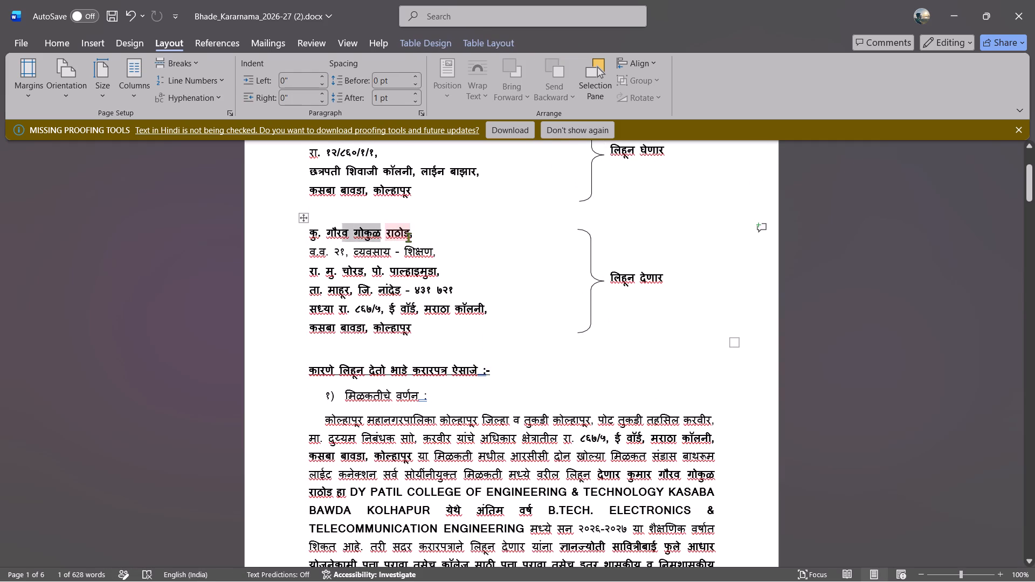
key(shift+Left)
key(shift+Left)
key(shift+Left)
key(shift+Right)
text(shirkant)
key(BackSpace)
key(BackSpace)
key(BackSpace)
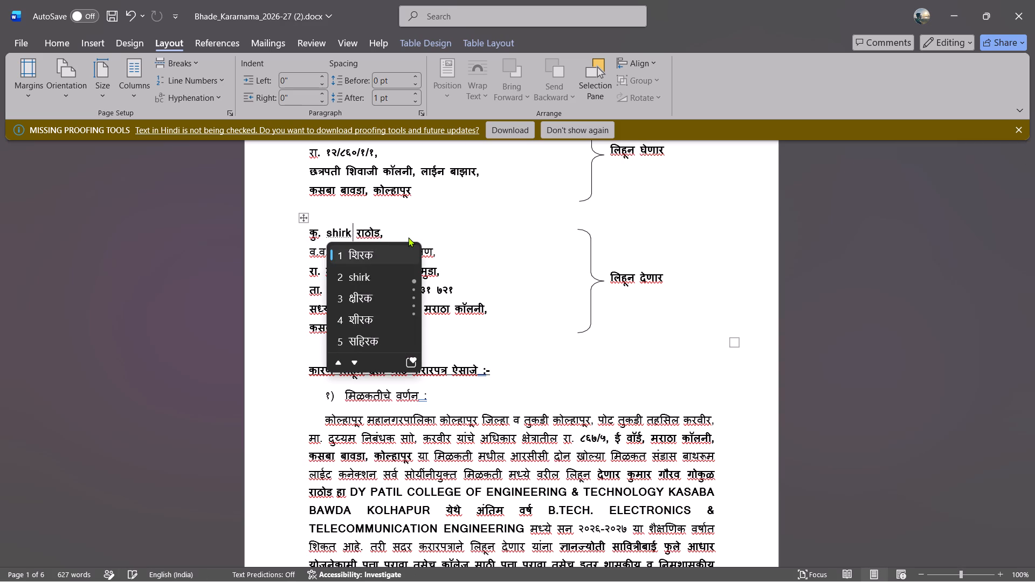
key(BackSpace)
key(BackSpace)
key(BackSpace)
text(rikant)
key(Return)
Add the second party's new middle name in Marathi, spelled with short-vowel दु and with a single space before the surname.
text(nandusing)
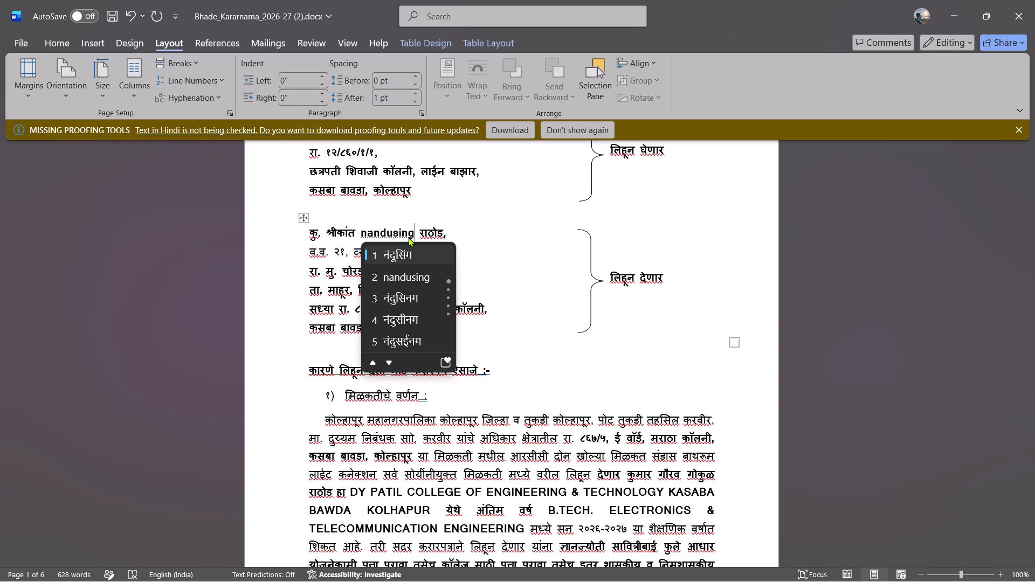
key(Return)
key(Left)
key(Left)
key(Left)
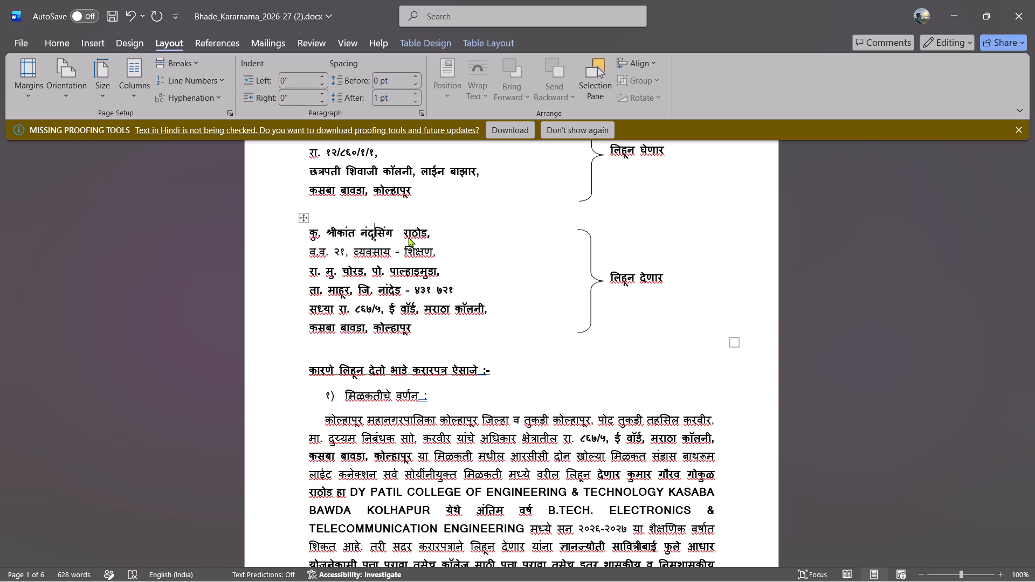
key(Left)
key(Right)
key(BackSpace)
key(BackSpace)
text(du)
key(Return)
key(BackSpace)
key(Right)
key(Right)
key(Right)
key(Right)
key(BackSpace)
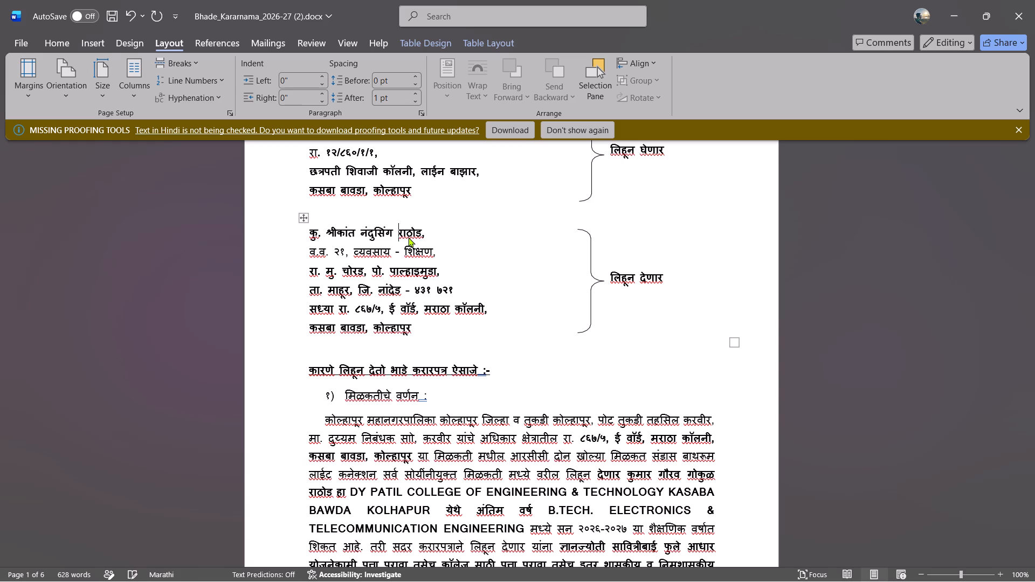
Change the last digit of the second party's age so it reads २३, with no space before the comma.
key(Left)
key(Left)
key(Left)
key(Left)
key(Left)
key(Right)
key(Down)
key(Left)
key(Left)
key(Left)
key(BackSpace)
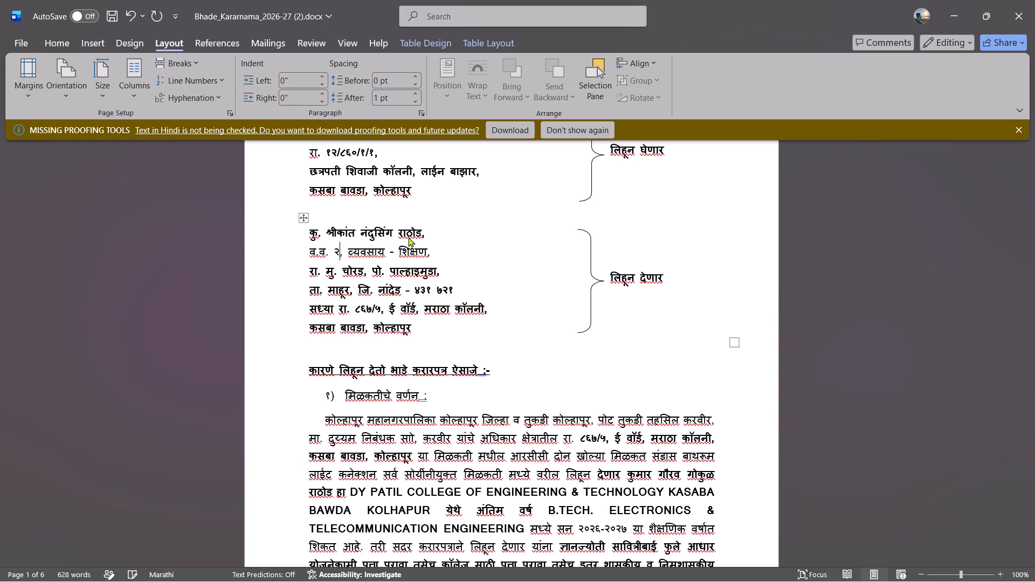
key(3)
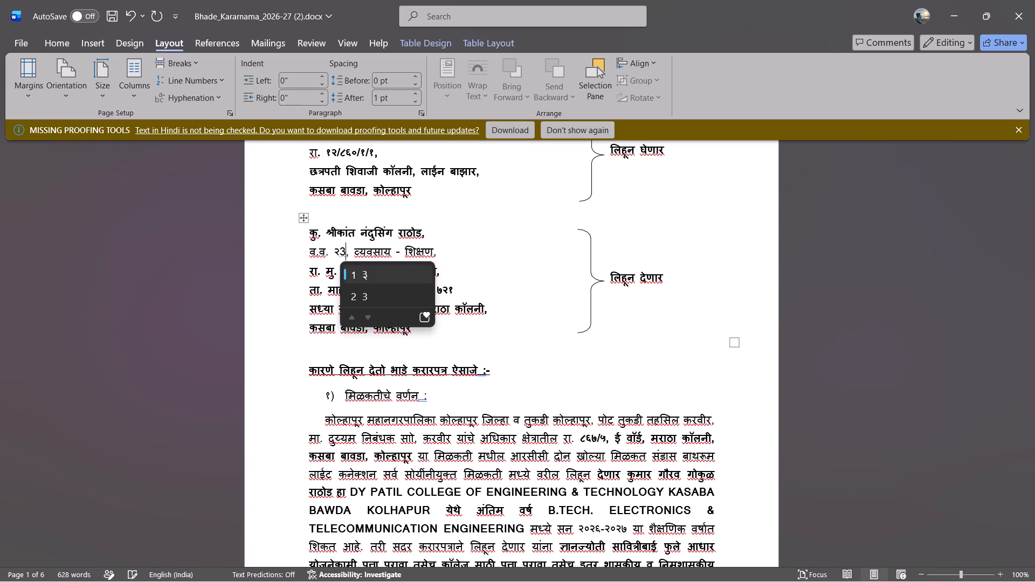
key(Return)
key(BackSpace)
Place the text cursor just before the village name after रा. मु. in the second party's address.
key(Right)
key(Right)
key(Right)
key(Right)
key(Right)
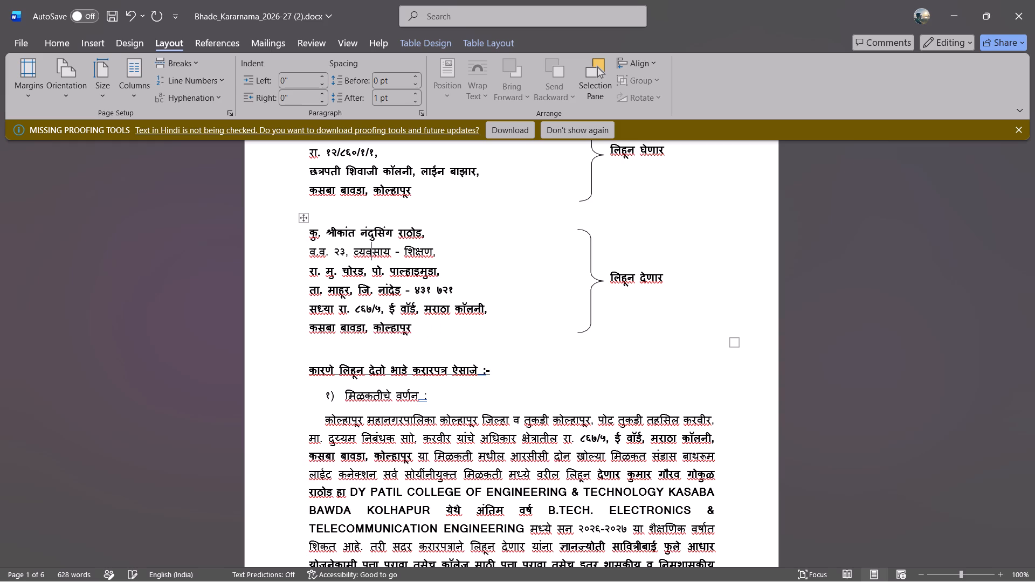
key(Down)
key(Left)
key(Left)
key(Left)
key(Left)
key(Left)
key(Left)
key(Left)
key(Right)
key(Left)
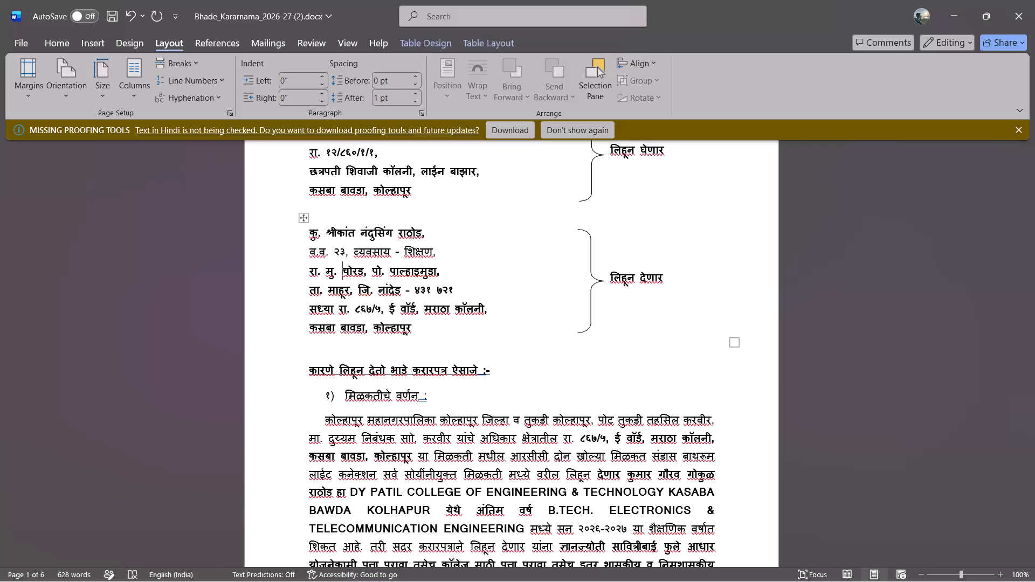
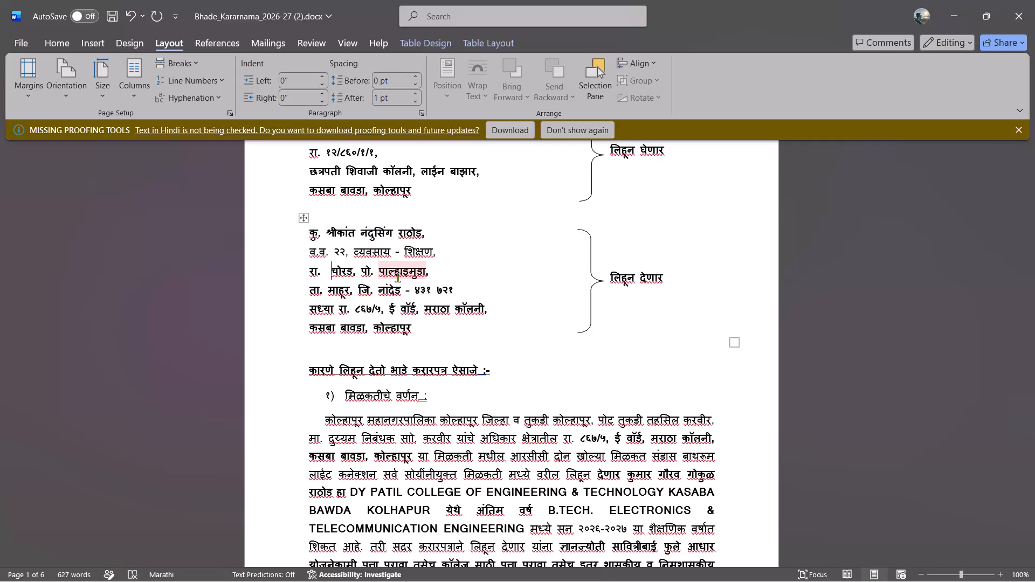
Replace the second party's two permanent-address lines after रा. with the new bank colony name in Marathi, ending with a comma and line break.
key(shift+Down)
key(shift+Down)
key(shift+Left)
key(shift+Left)
key(shift+Left)
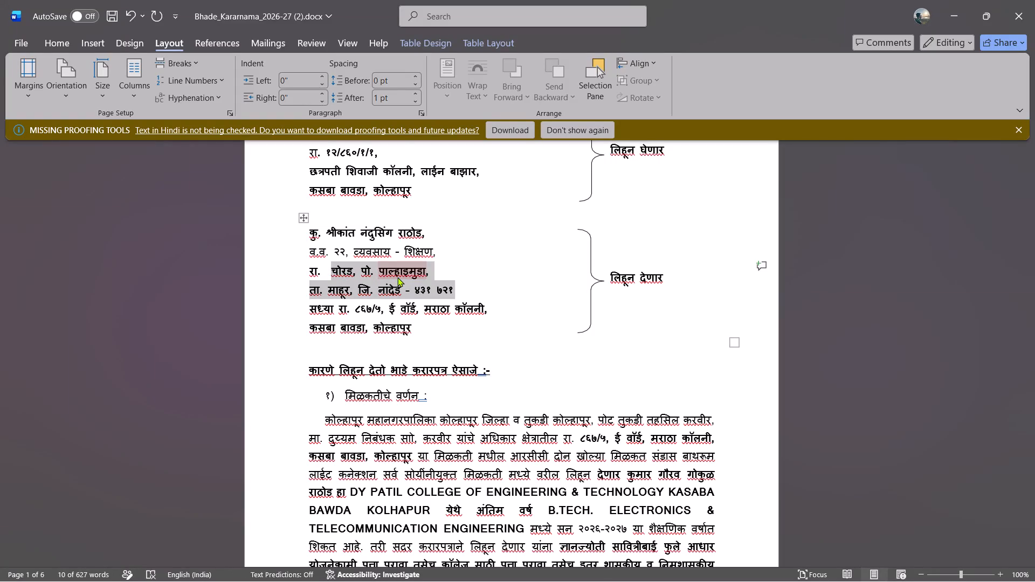
key(shift+Left)
key(shift+Right)
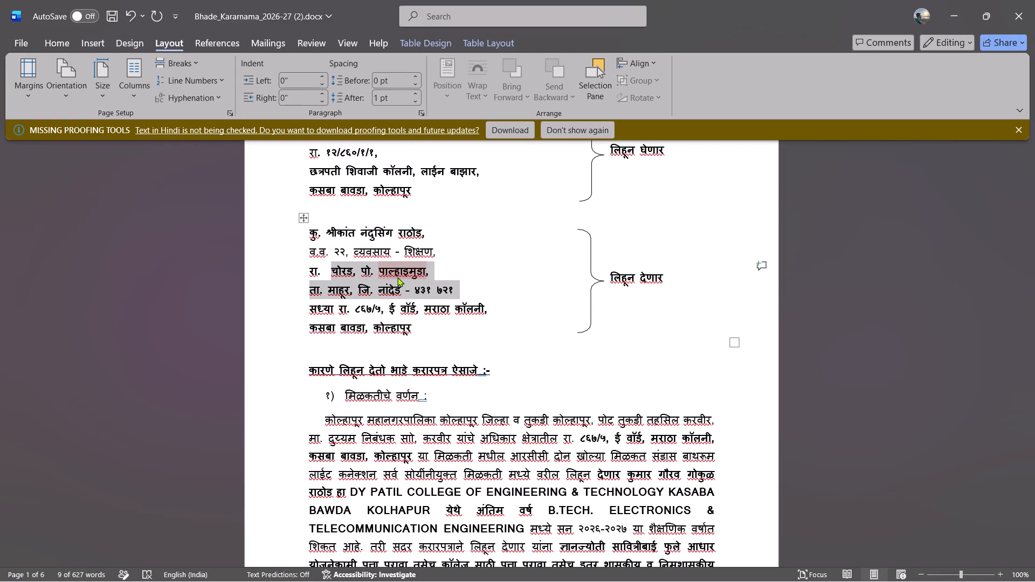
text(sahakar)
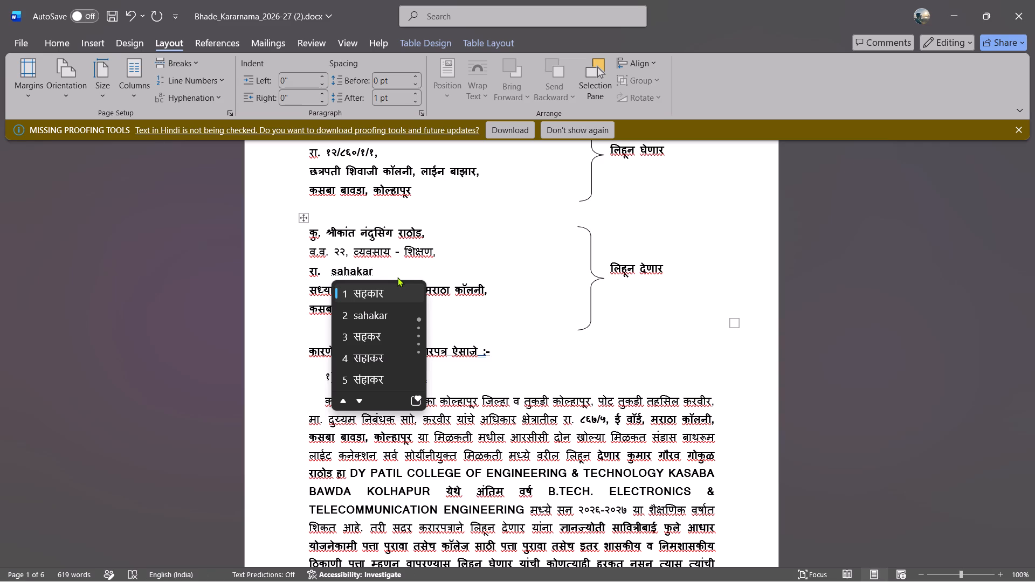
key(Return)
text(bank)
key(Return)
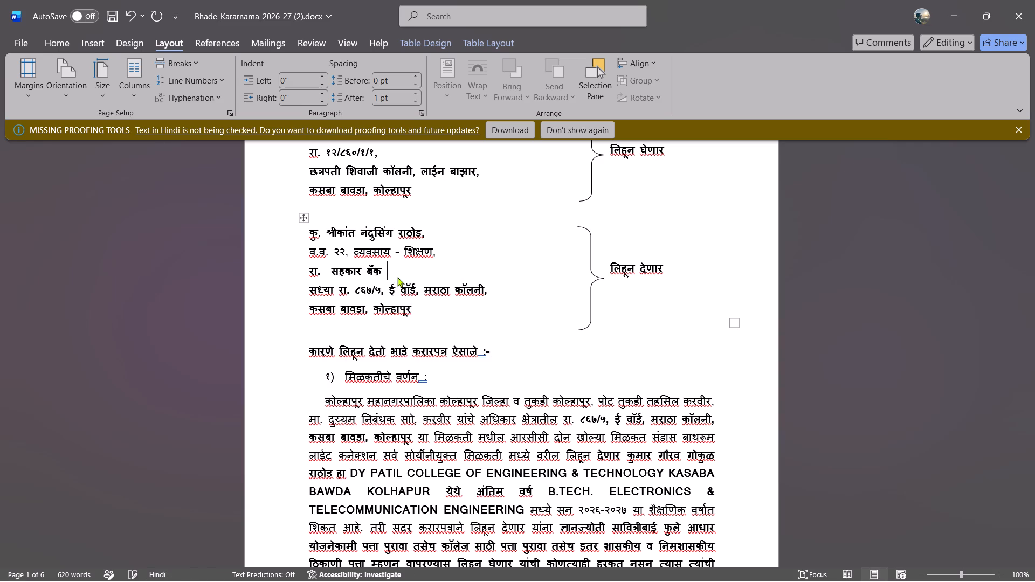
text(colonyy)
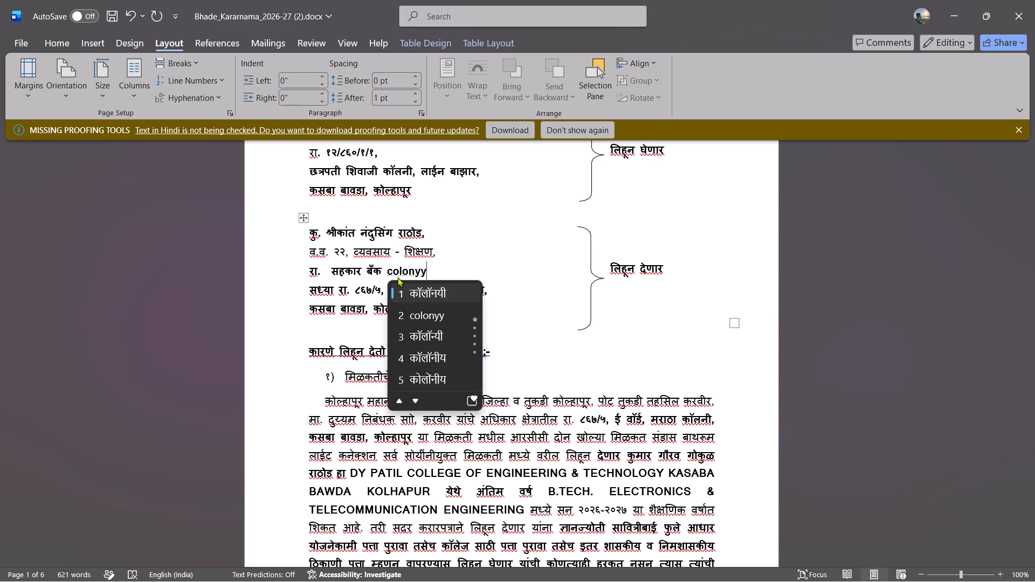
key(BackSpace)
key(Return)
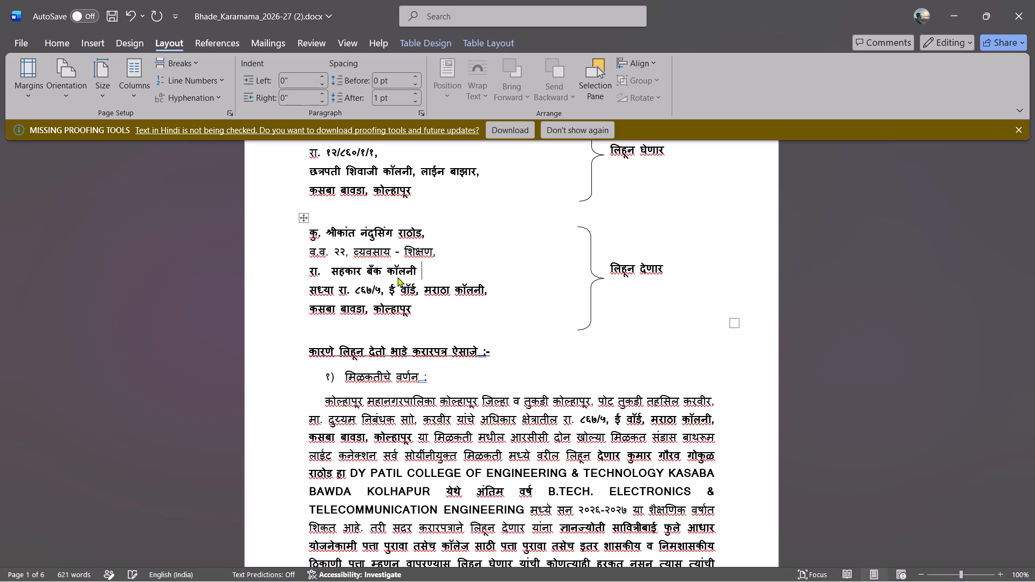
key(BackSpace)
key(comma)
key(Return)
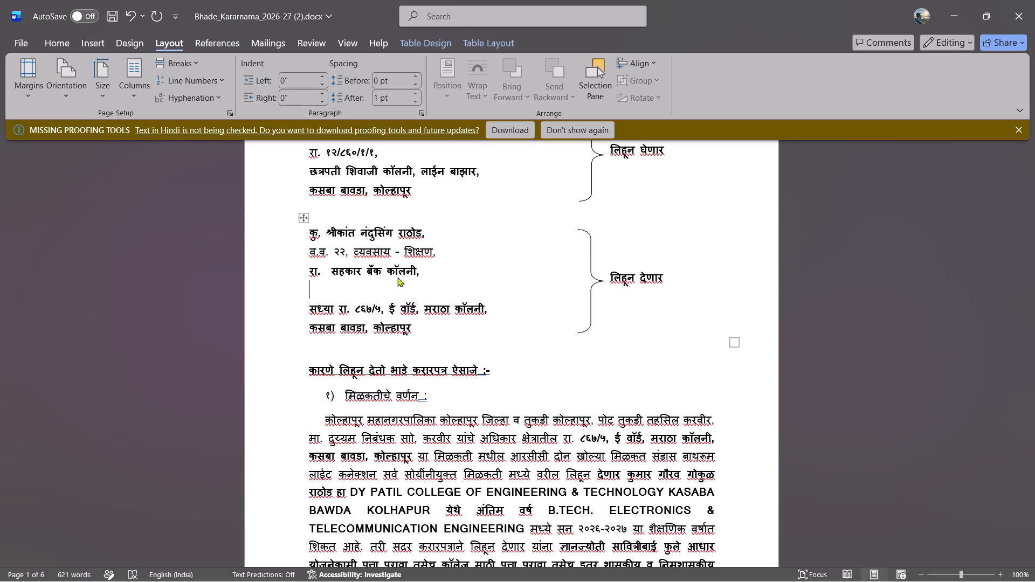
Add the railway station landmark and the city in Marathi as the second line of the second party's permanent address, separated by a comma.
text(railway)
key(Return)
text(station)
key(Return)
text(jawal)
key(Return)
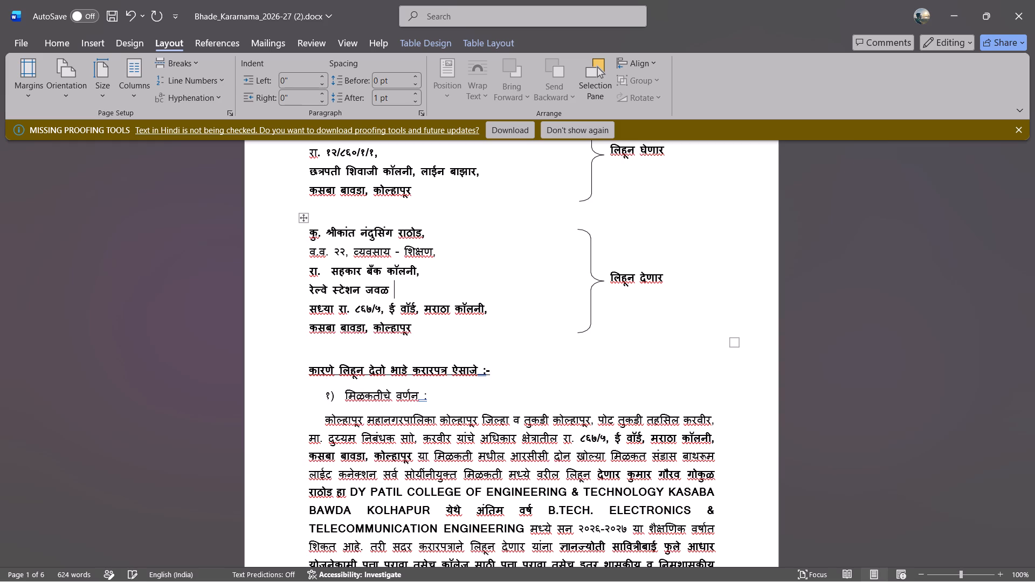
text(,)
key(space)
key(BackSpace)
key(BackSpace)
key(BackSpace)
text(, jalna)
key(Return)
Replace the second party's current house and colony after सध्या with a copy of the first party's रा. and colony lines, without a blank line.
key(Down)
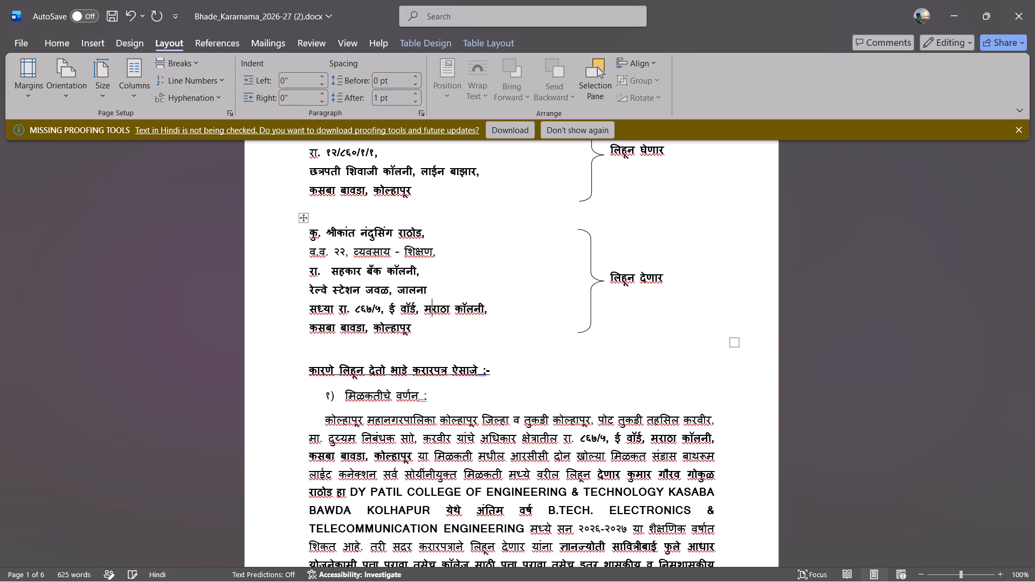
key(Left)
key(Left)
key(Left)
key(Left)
scroll(391, 190, up, 1)
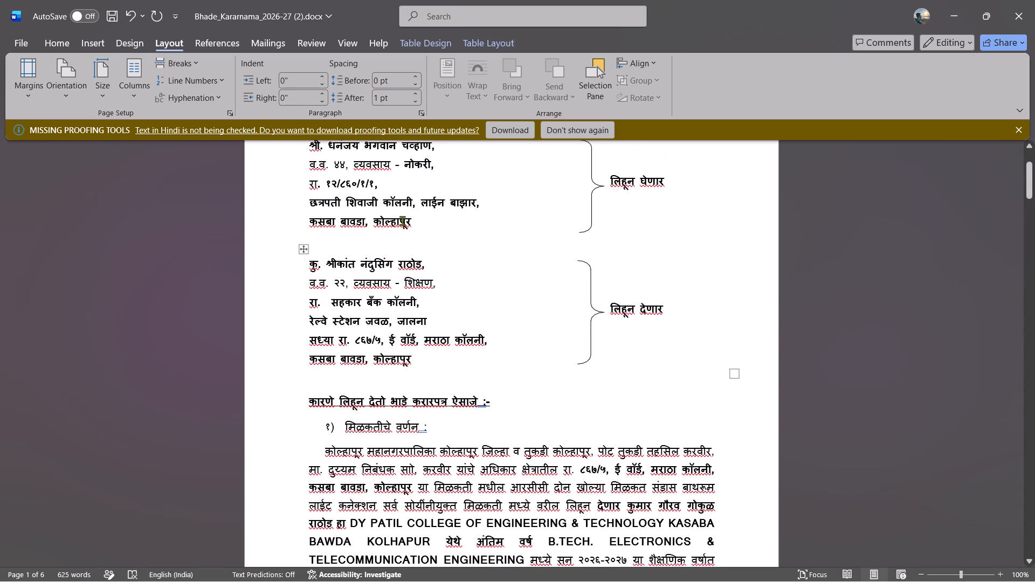
drag(486, 202, 315, 186)
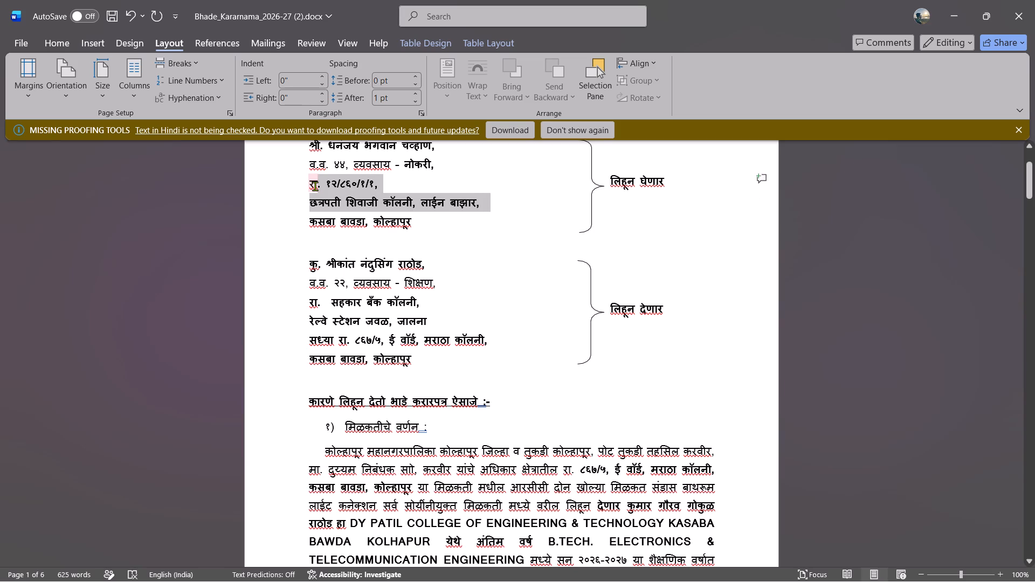
drag(315, 186, 310, 185)
key(ctrl+c)
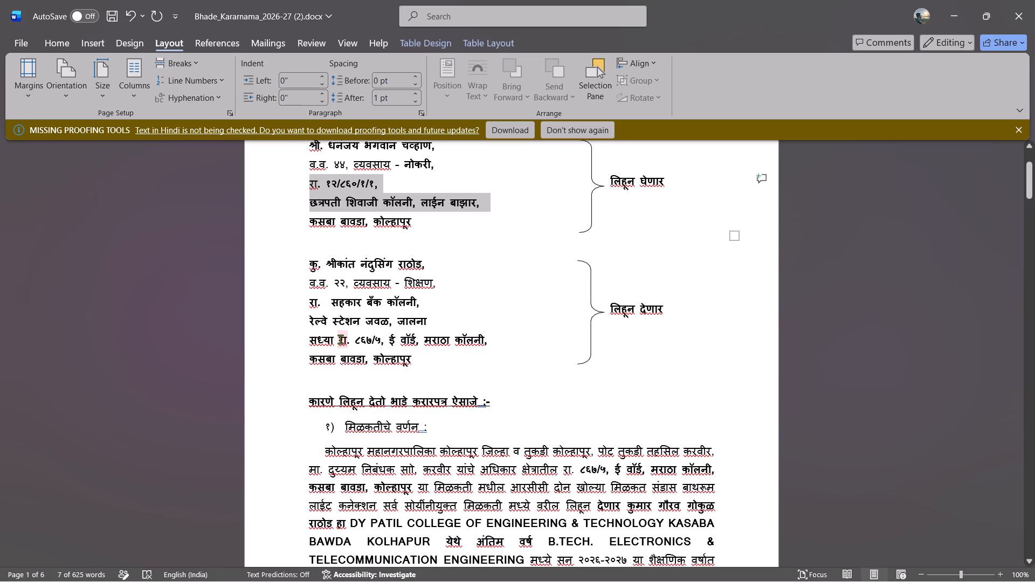
drag(340, 339, 487, 339)
key(ctrl+v)
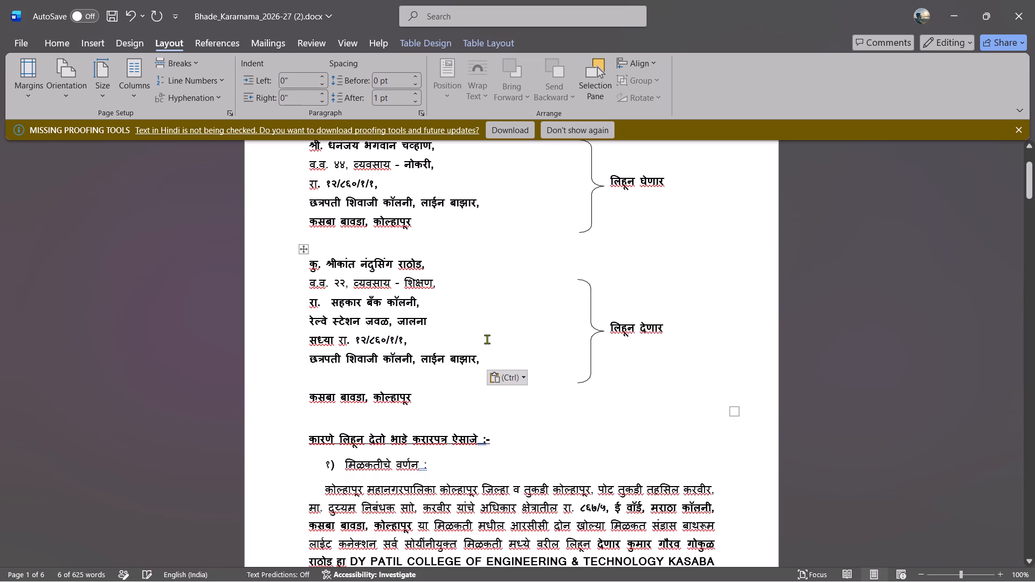
key(BackSpace)
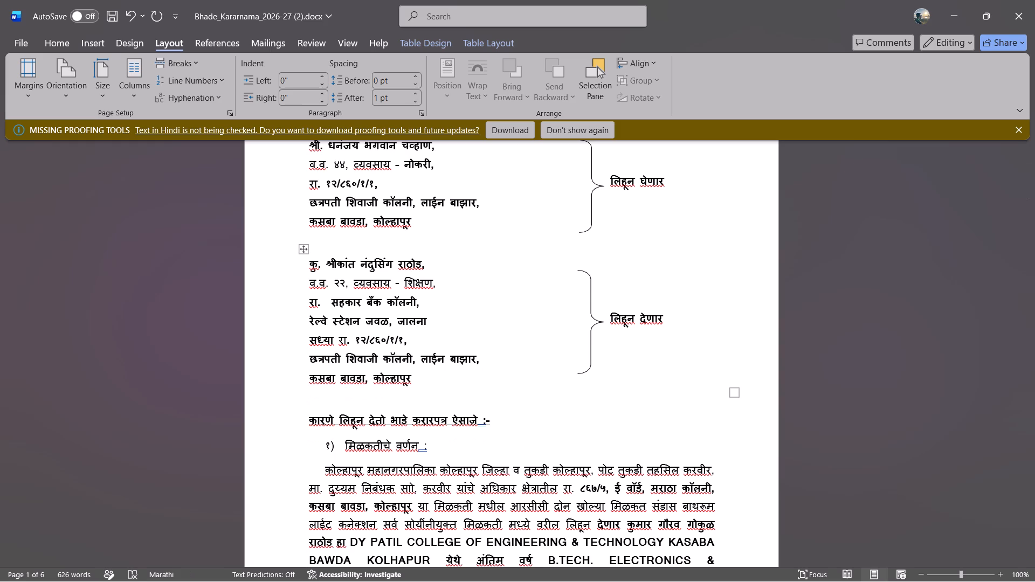
Stretch the brace beside लिहून देणार upward and downward to span all seven lines of the second party's details.
click(580, 271)
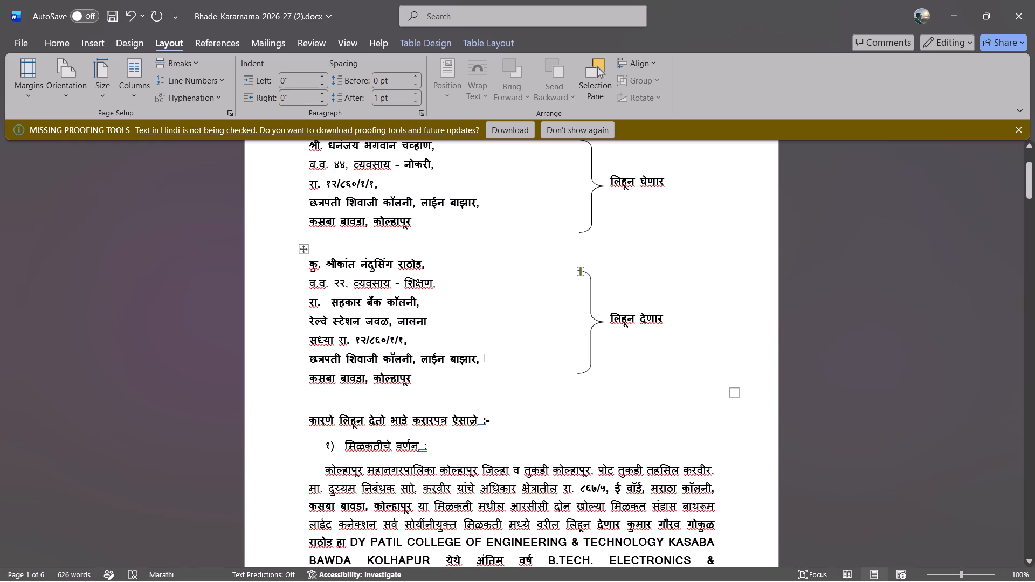
click(593, 292)
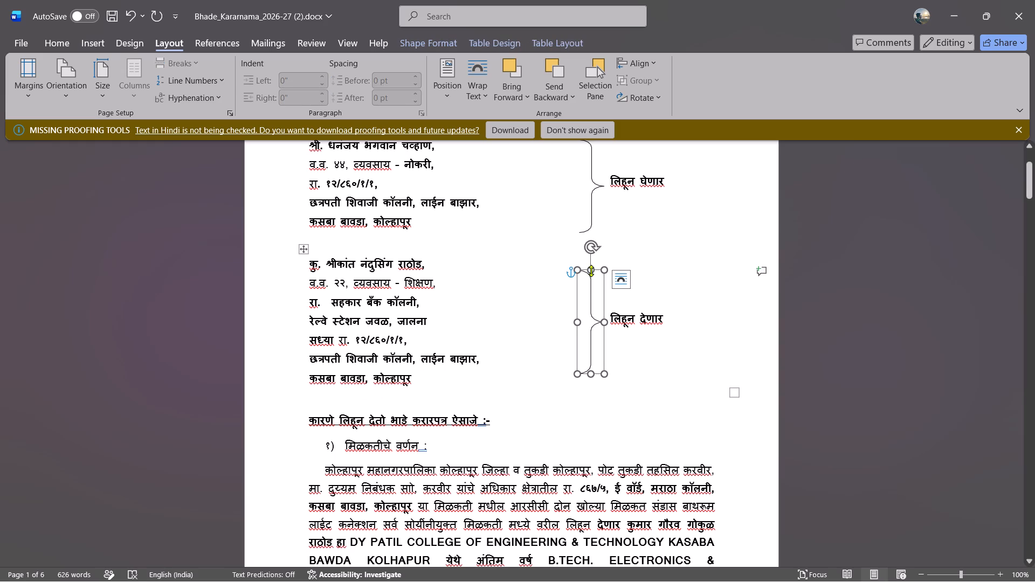
drag(591, 269, 591, 253)
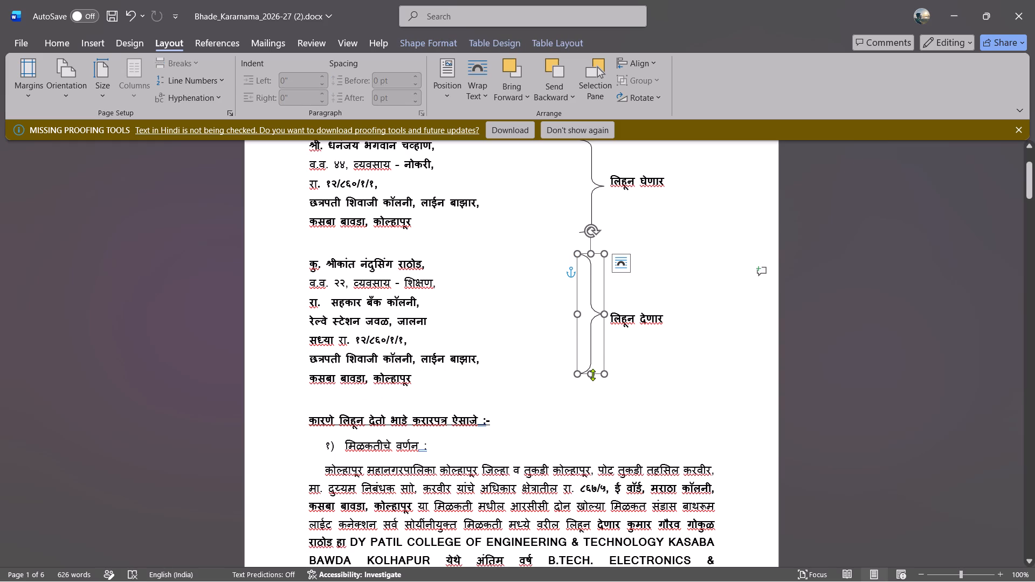
drag(592, 375, 591, 386)
click(673, 361)
Adjust the brace beside लिहून घेणार by extending its top slightly and raising its bottom edge to fit the first party's lines.
scroll(673, 361, up, 1)
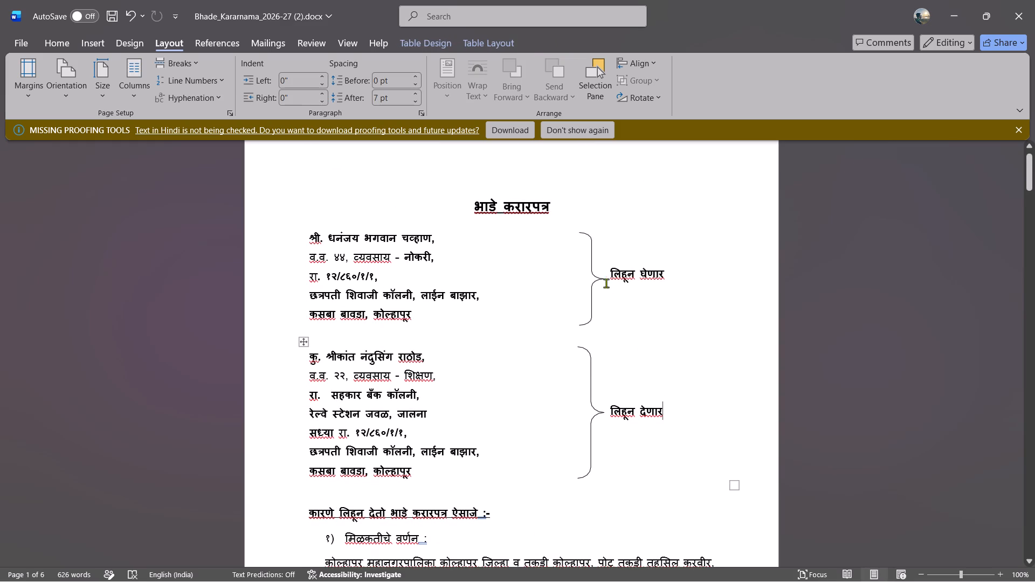
click(601, 280)
click(602, 280)
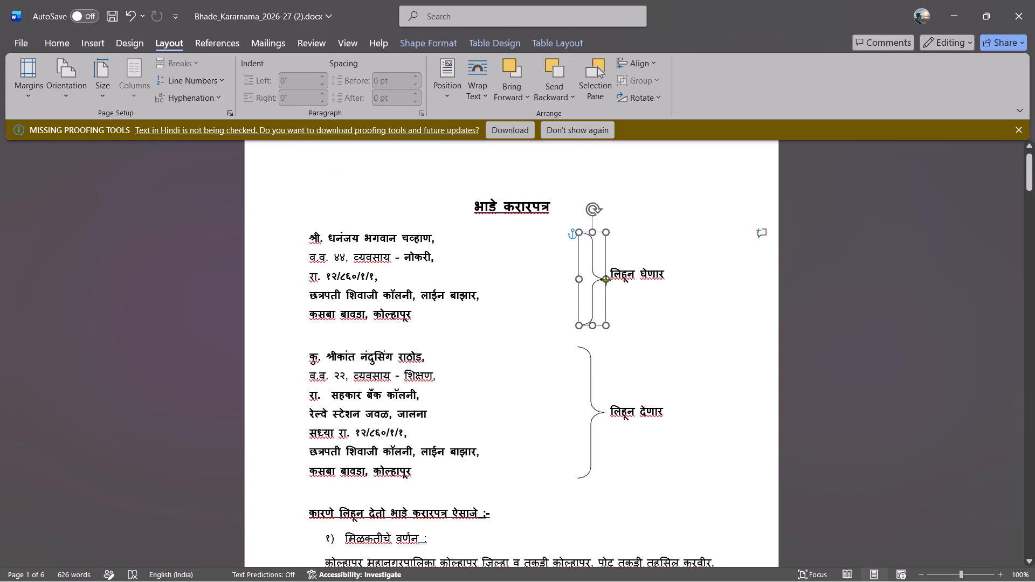
click(594, 231)
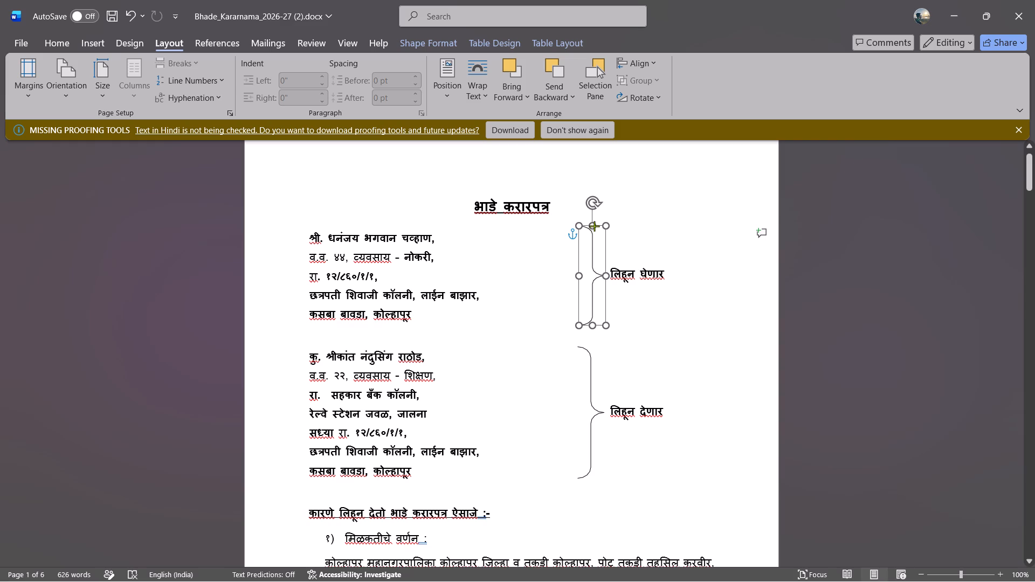
drag(596, 328, 596, 324)
drag(596, 324, 596, 321)
click(714, 313)
Make the second party's entire age and occupation line bold.
scroll(714, 313, down, 1)
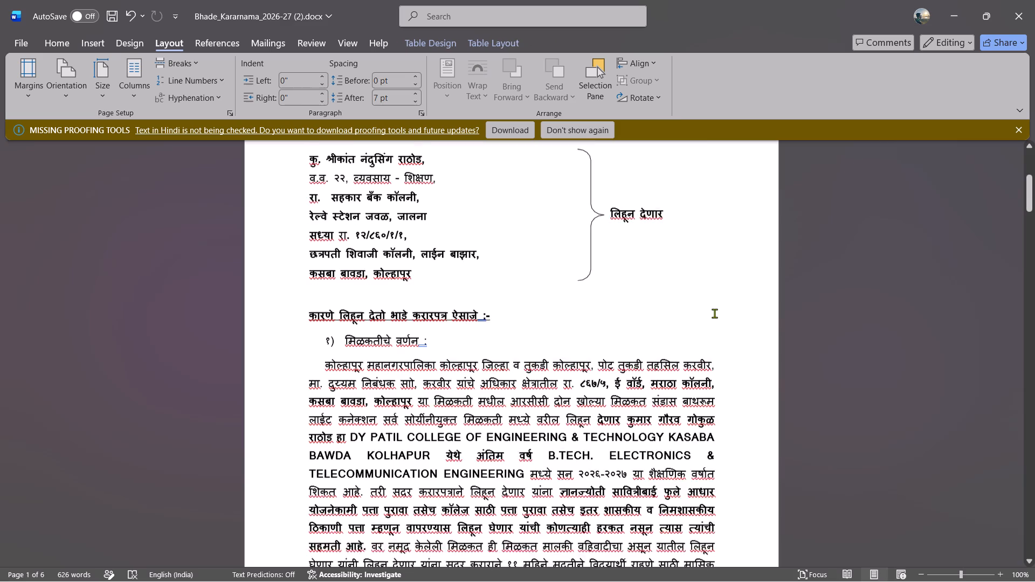
scroll(714, 313, down, 1)
scroll(500, 269, up, 1)
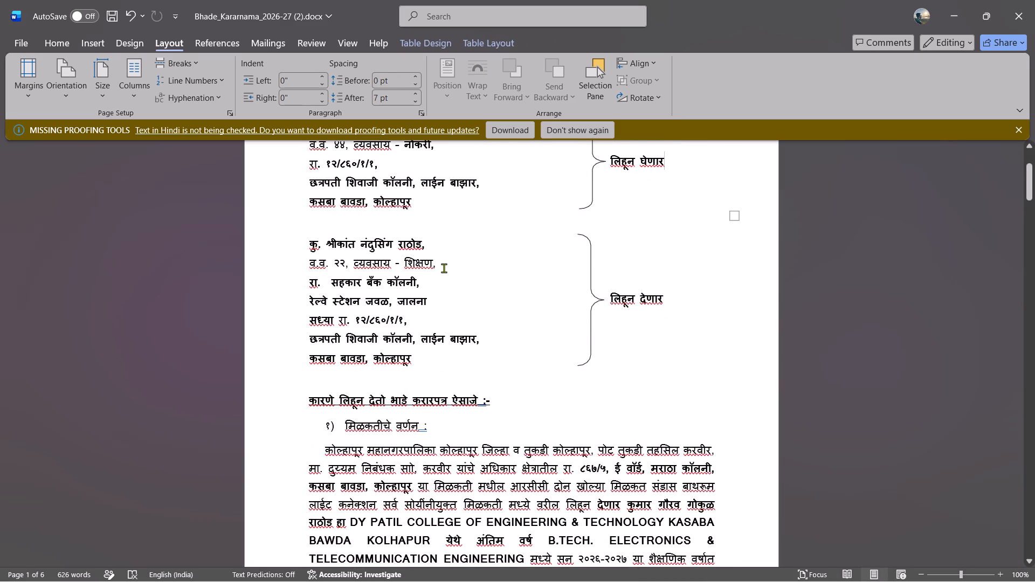
drag(444, 268, 302, 269)
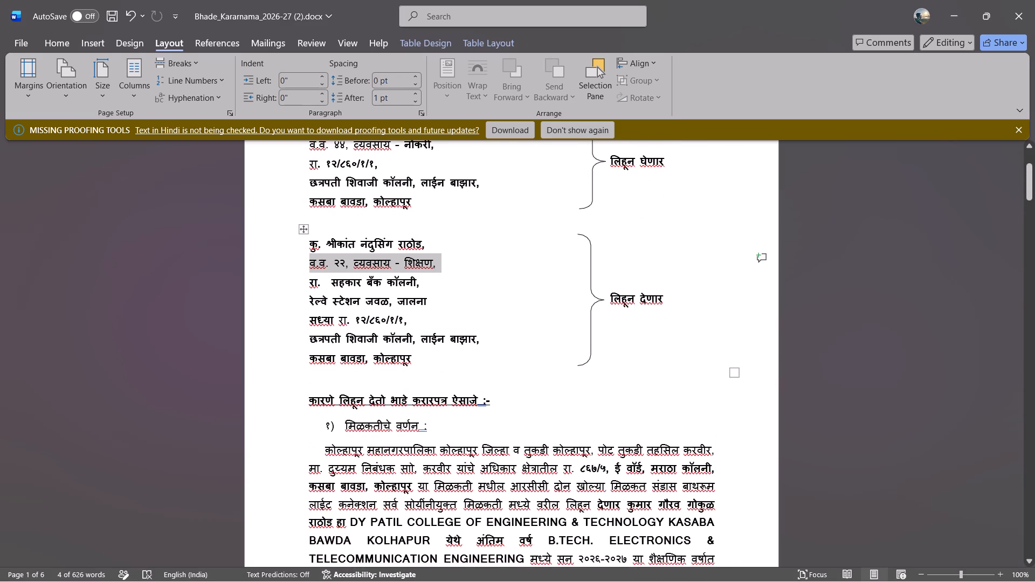
key(ctrl+b)
Make the first party's रा. house-number line and the age and occupation line bold.
scroll(383, 334, up, 1)
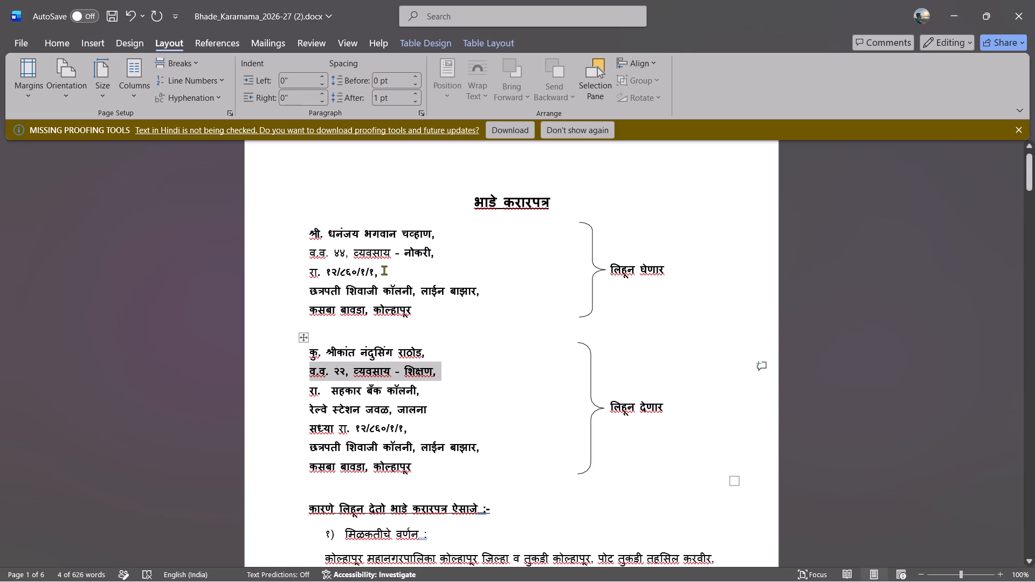
drag(384, 270, 323, 276)
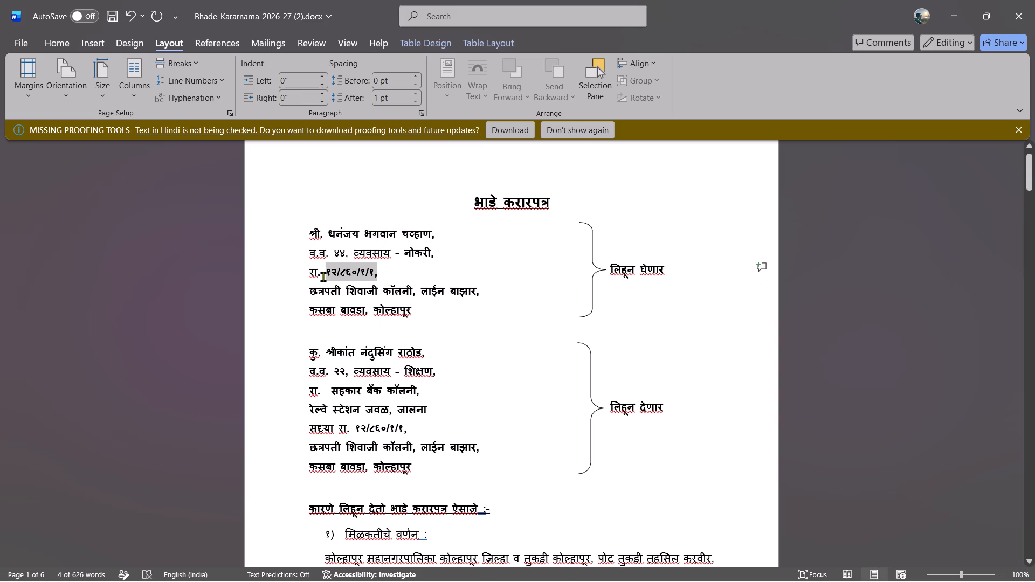
drag(323, 276, 306, 276)
key(ctrl+b)
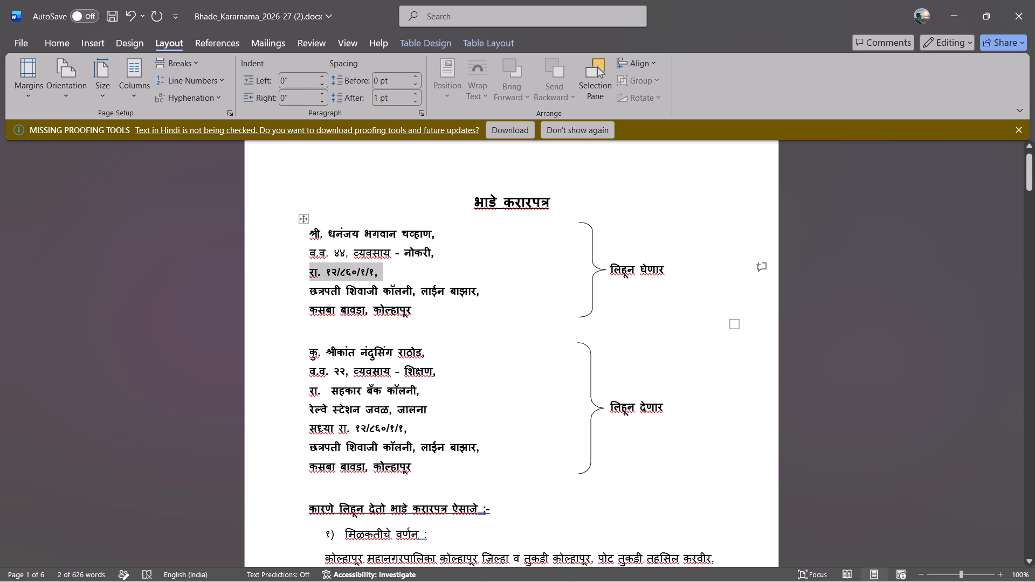
click(389, 281)
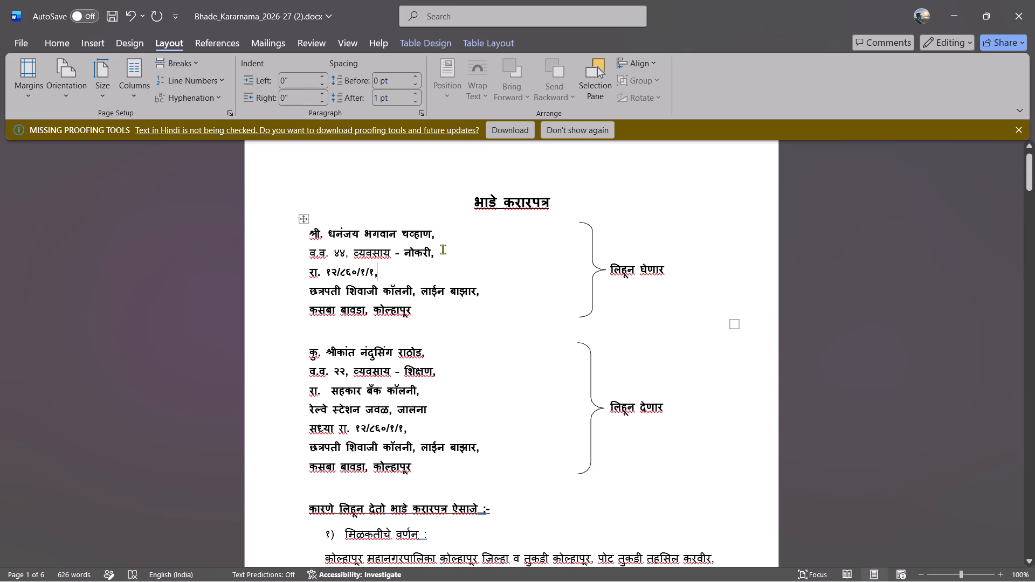
drag(443, 249, 309, 260)
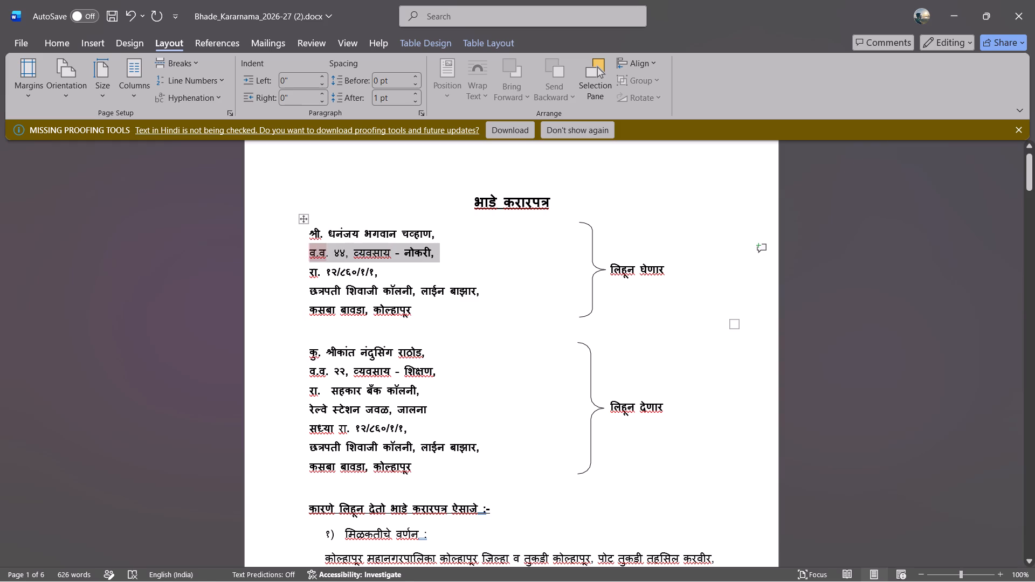
key(ctrl+b)
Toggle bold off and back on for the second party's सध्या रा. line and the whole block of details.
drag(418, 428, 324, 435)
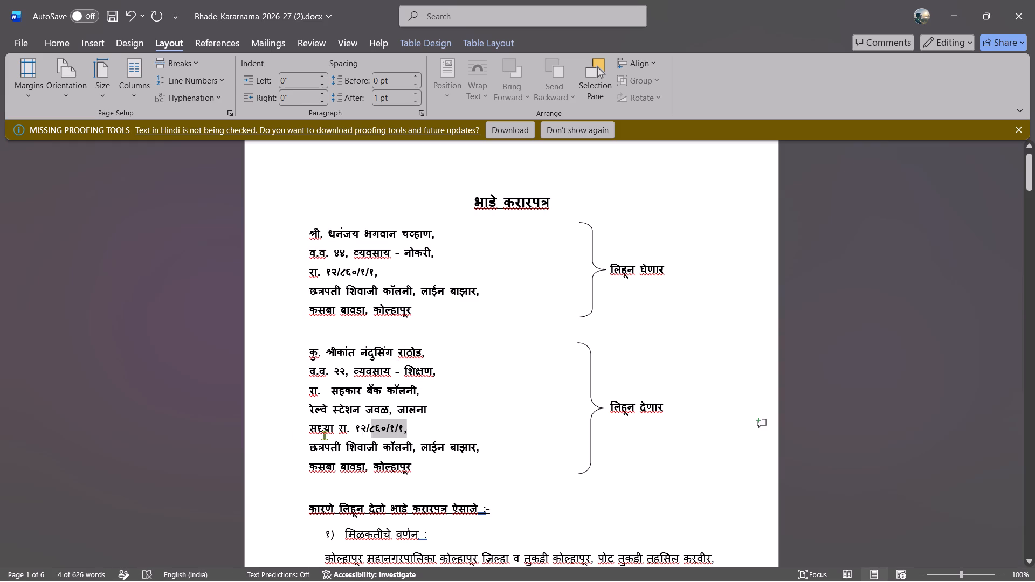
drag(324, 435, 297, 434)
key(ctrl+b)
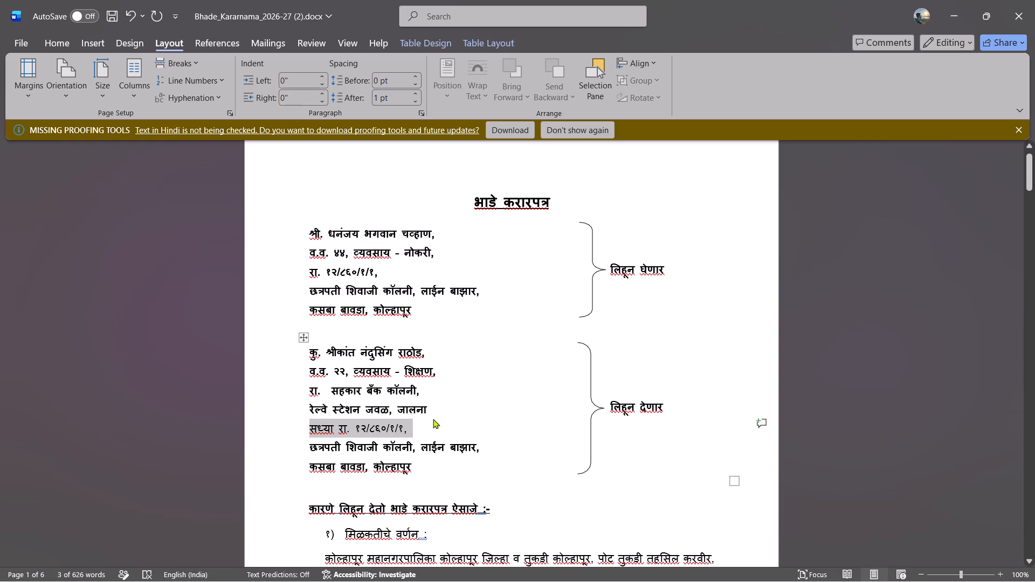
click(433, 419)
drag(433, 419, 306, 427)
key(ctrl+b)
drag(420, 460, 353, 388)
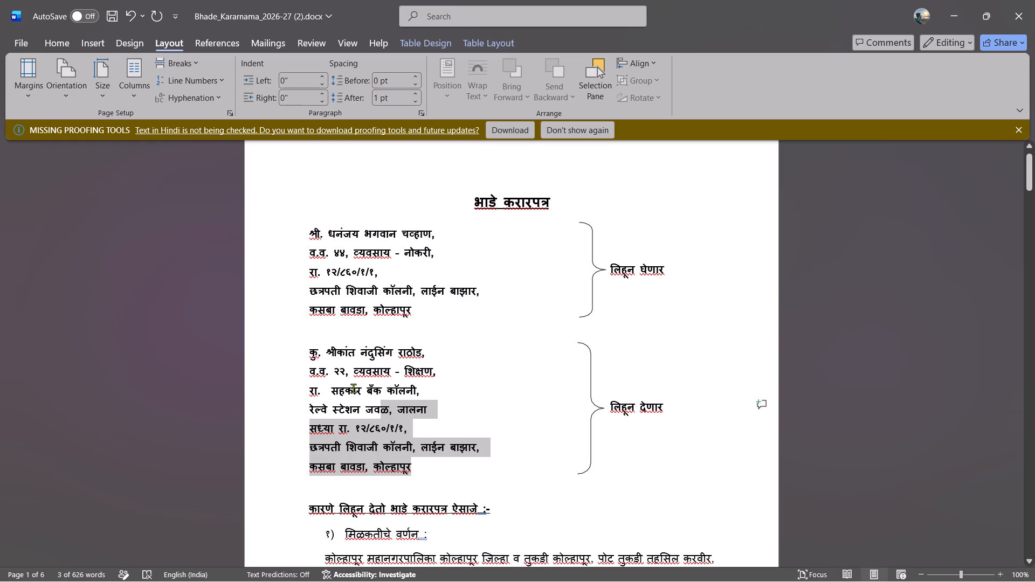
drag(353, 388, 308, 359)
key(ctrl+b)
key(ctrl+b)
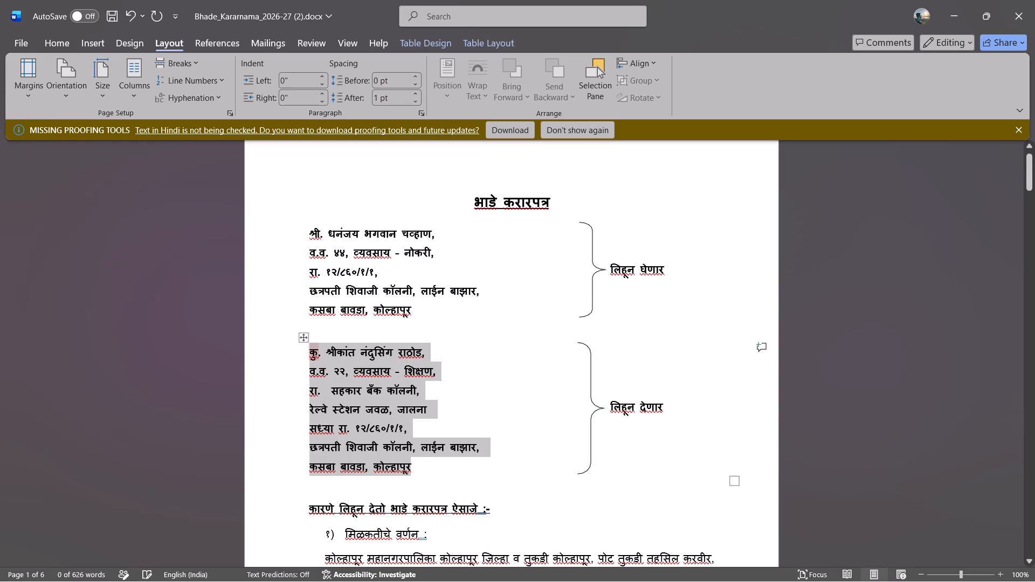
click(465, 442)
Remove the space after निबंधक in the मिळकतीचे वर्णन paragraph, joining it to the following word.
scroll(465, 442, down, 2)
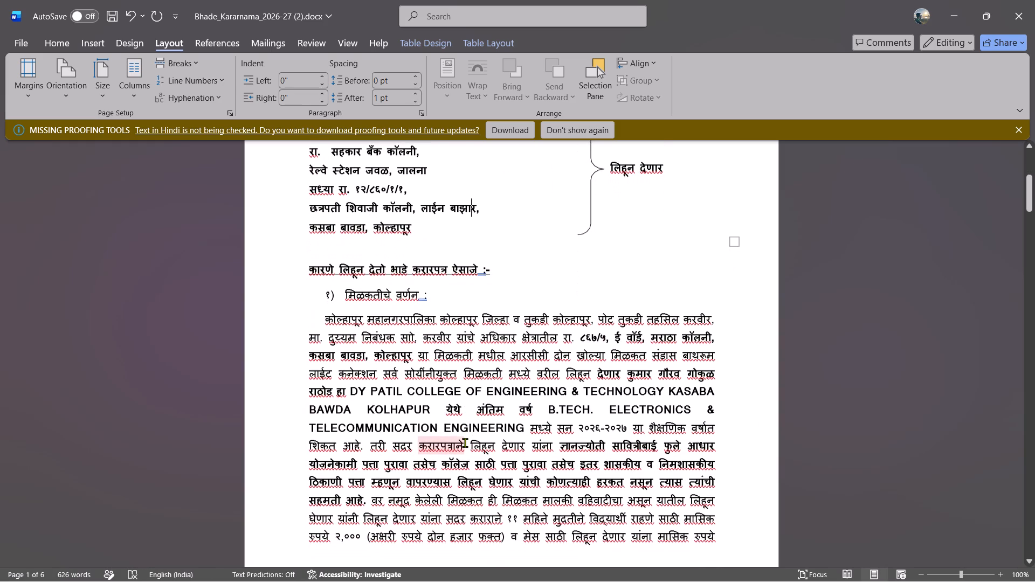
scroll(465, 442, down, 2)
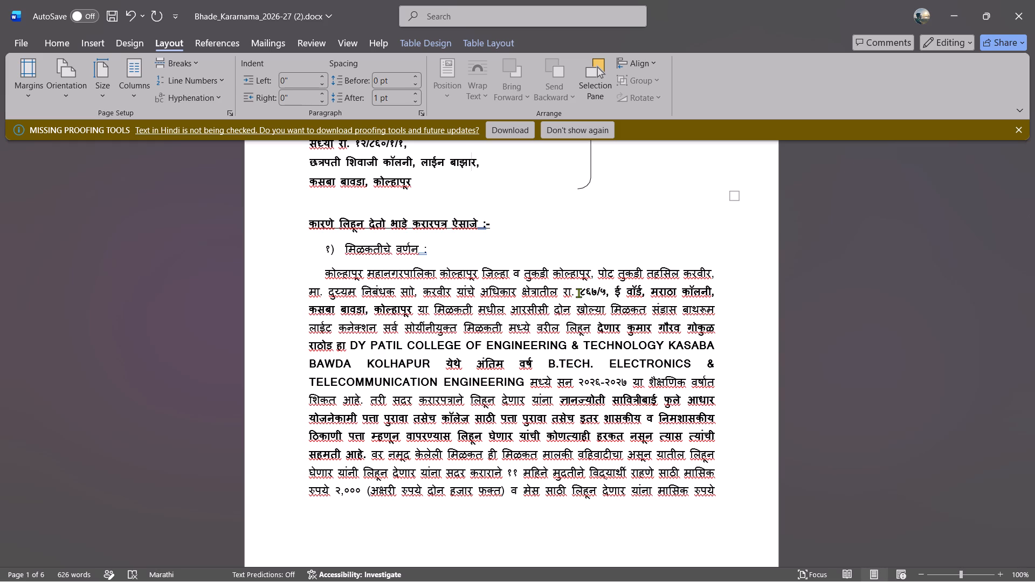
click(401, 288)
key(BackSpace)
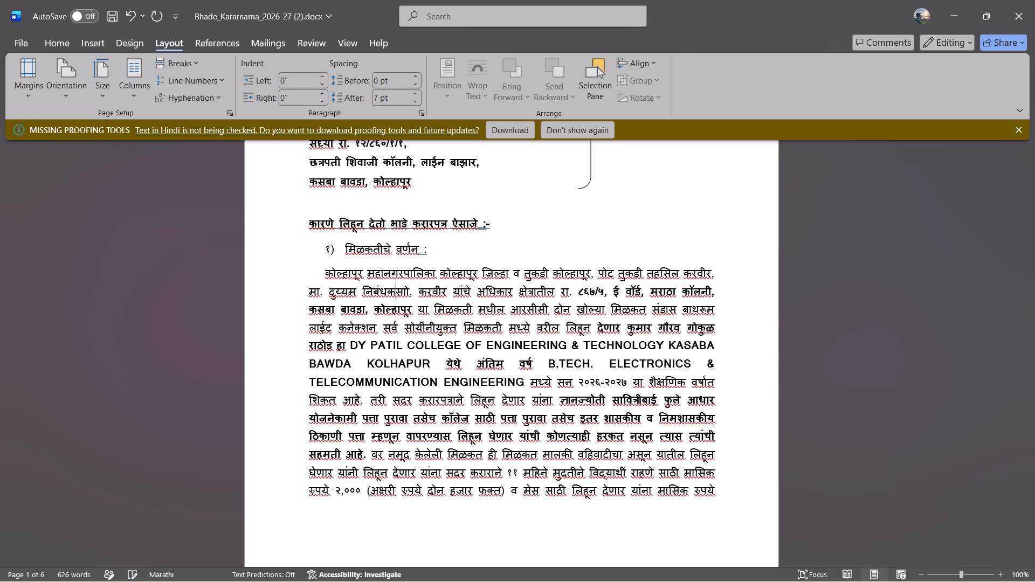
Replace the house number, ward and colony after क्षेत्रातील रा. in the property description with the copied रा. house-number and colony lines.
key(Right)
key(Right)
key(Right)
key(Right)
key(Right)
key(Right)
key(Right)
key(Right)
key(Right)
key(Left)
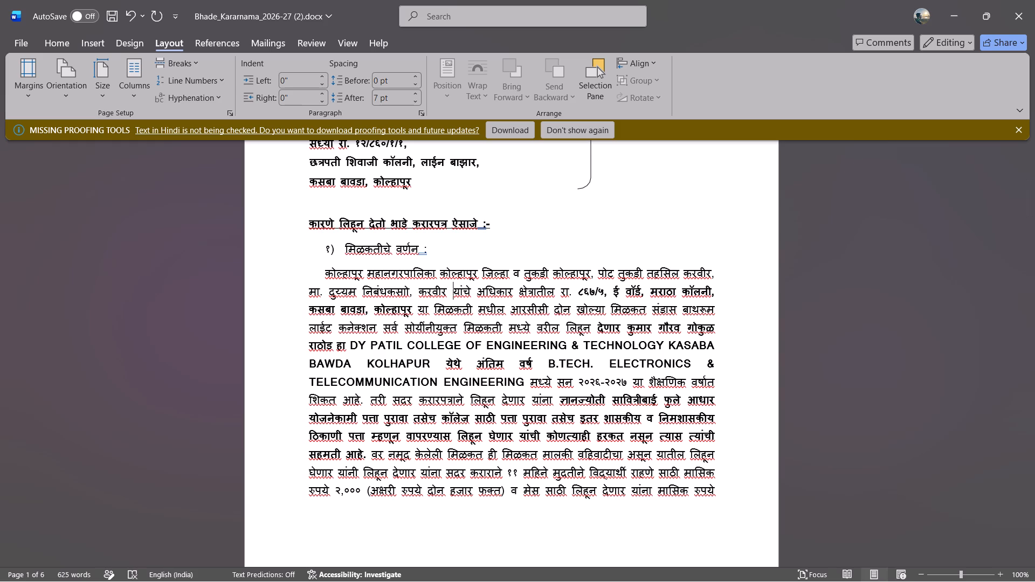
key(Right)
key(Right)
key(Right)
key(Right)
key(Right)
key(Right)
key(Right)
key(Right)
key(Right)
key(Right)
key(Right)
key(Right)
key(Right)
key(Right)
key(Right)
key(Right)
key(shift+Right)
key(shift+Right)
key(shift+Right)
key(shift+Right)
key(shift+Right)
key(shift+Right)
key(shift+Right)
key(shift+Right)
key(shift+Right)
key(shift+Right)
key(shift+Right)
key(shift+Right)
key(shift+Right)
key(shift+Right)
key(shift+Right)
key(shift+Right)
key(shift+Right)
key(shift+Right)
key(shift+Right)
key(shift+Right)
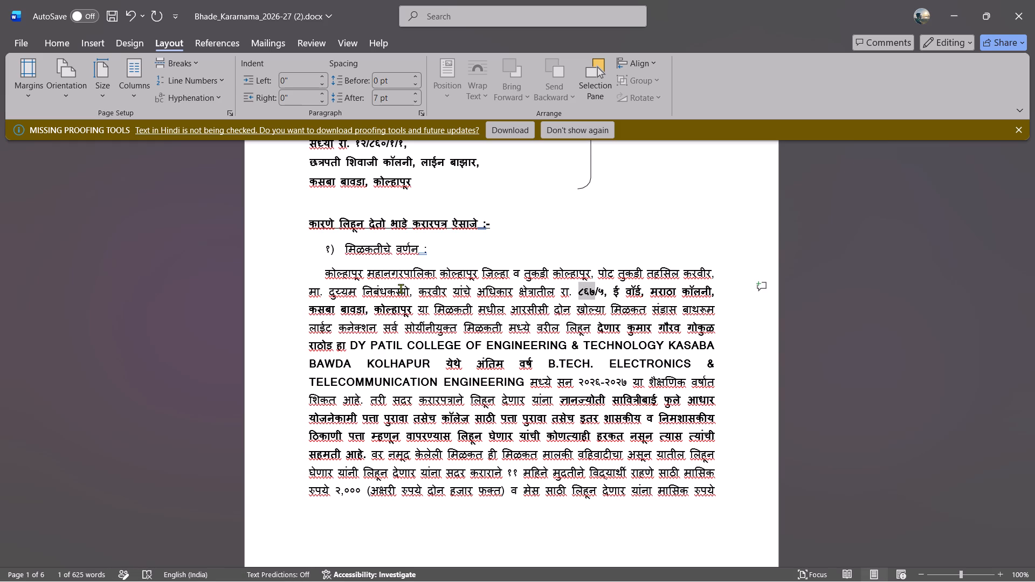
key(shift+Right)
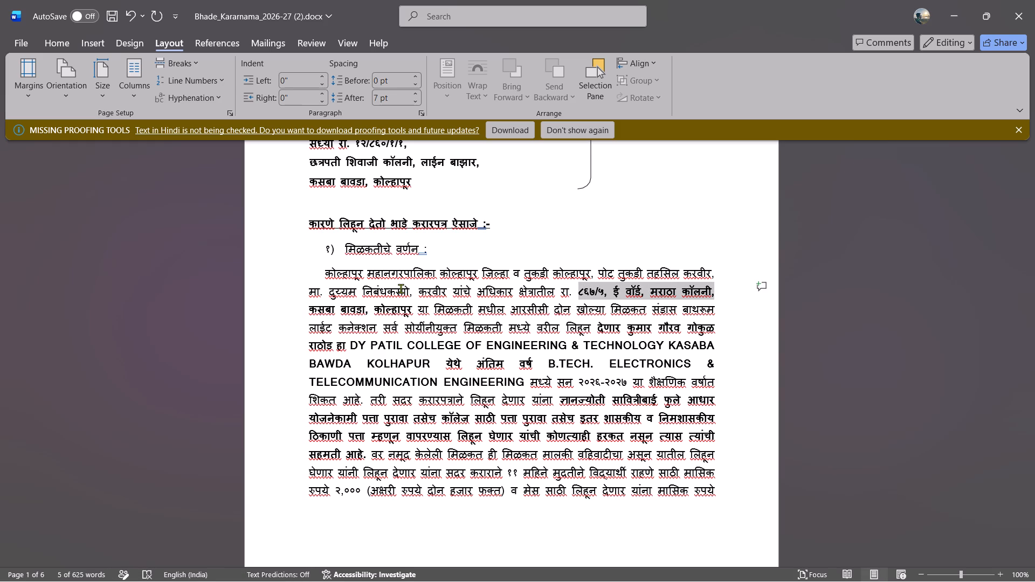
key(super+v)
key(Return)
key(ctrl+v)
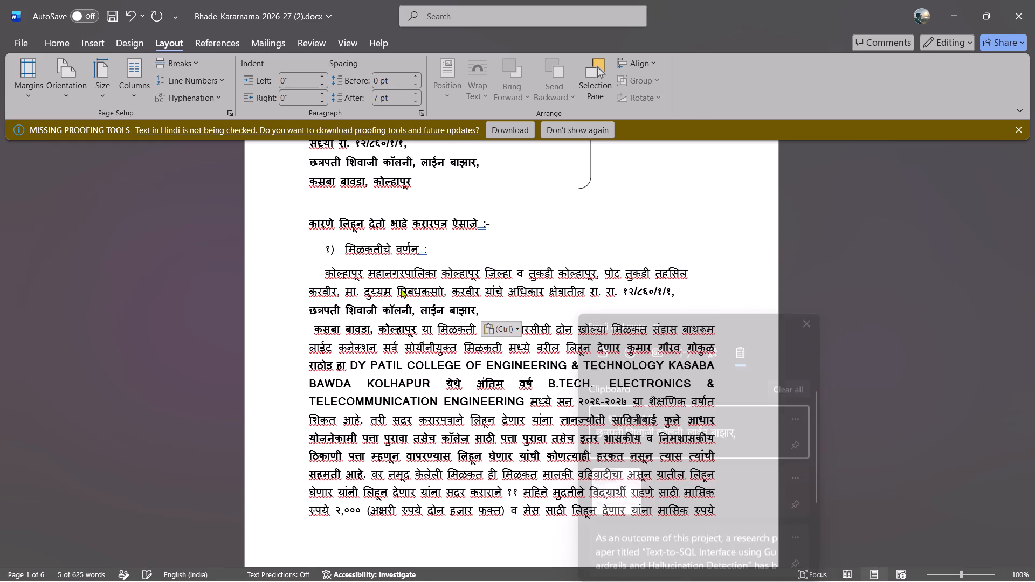
Join the pasted house-number line and colony line in the property description, separated by a single space.
key(Left)
key(Left)
key(Left)
key(Left)
key(Left)
key(Left)
key(Left)
key(Left)
key(Left)
key(Left)
key(Left)
key(Left)
key(Left)
key(Left)
key(Left)
key(Left)
key(Left)
key(Left)
key(Left)
key(Left)
key(Left)
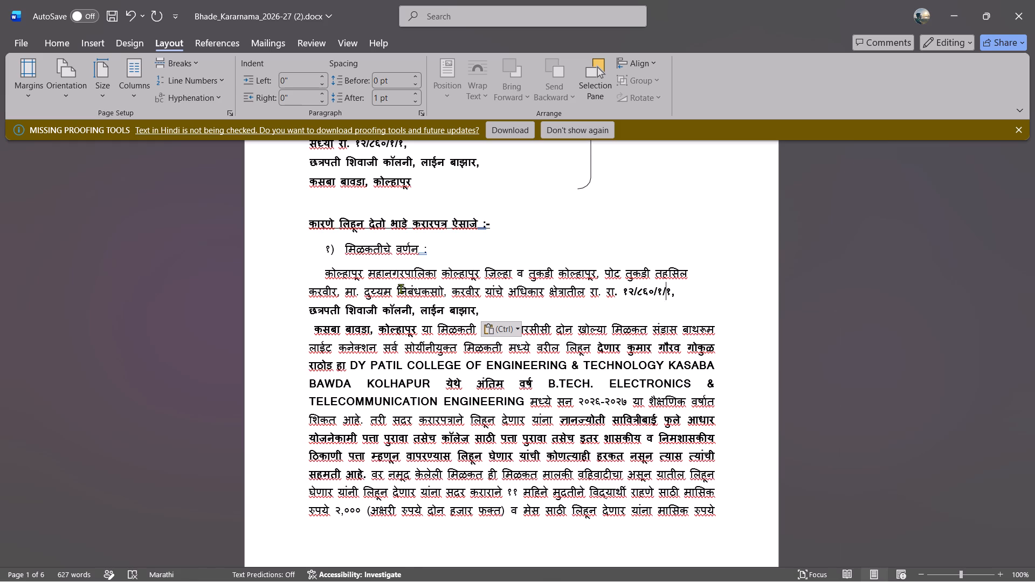
key(Right)
key(Right)
key(Right)
key(BackSpace)
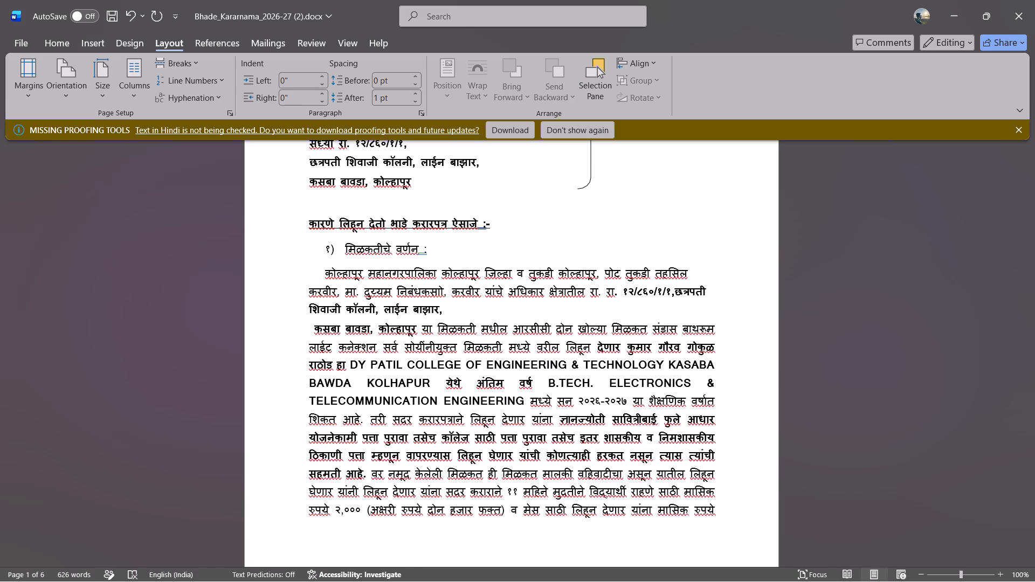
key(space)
key(Down)
key(Right)
key(Right)
key(Left)
key(BackSpace)
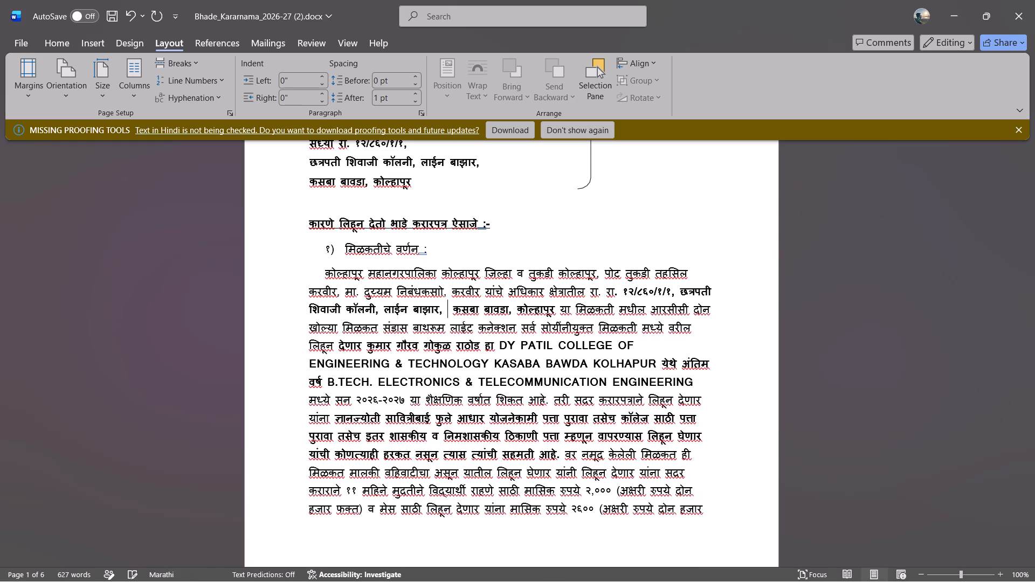
key(Right)
key(BackSpace)
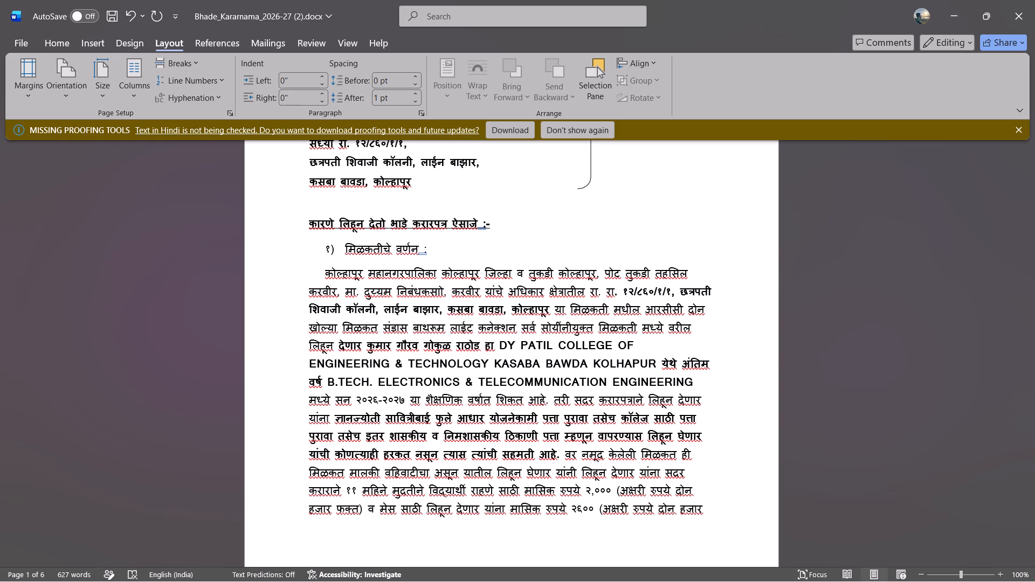
Change the room count after आरसीसी in the property description to एक, removing the extra space after it.
key(Left)
key(Right)
key(Right)
key(Right)
key(Right)
key(Right)
key(Right)
key(Right)
key(Right)
key(Right)
key(Right)
key(Right)
key(Right)
key(Right)
key(Right)
key(Right)
key(Right)
key(Right)
key(Right)
key(Right)
key(Right)
key(Right)
key(Right)
key(Right)
key(Right)
key(Right)
key(Right)
key(Right)
key(Right)
key(Right)
key(Right)
key(Right)
key(Right)
key(BackSpace)
key(BackSpace)
key(BackSpace)
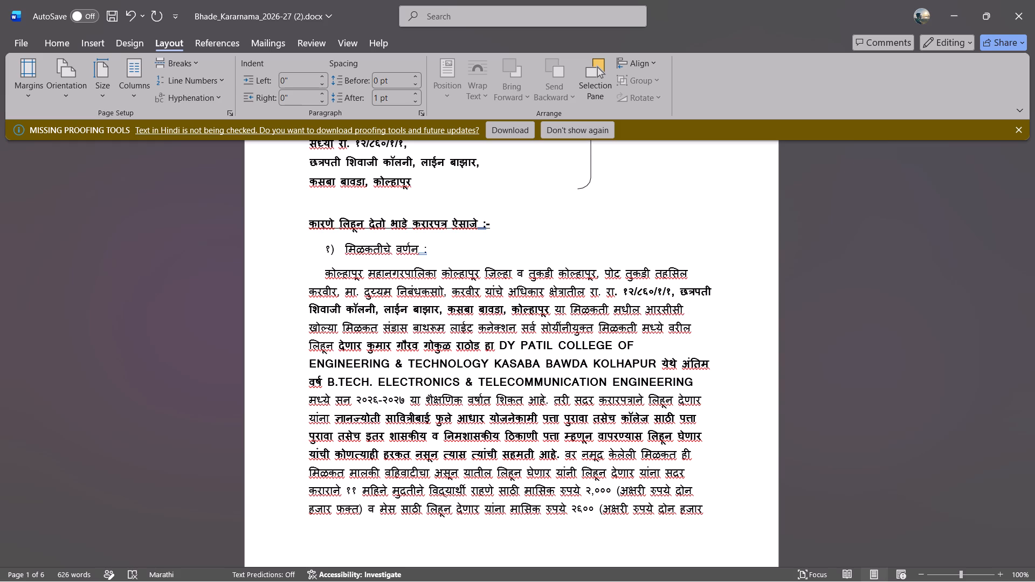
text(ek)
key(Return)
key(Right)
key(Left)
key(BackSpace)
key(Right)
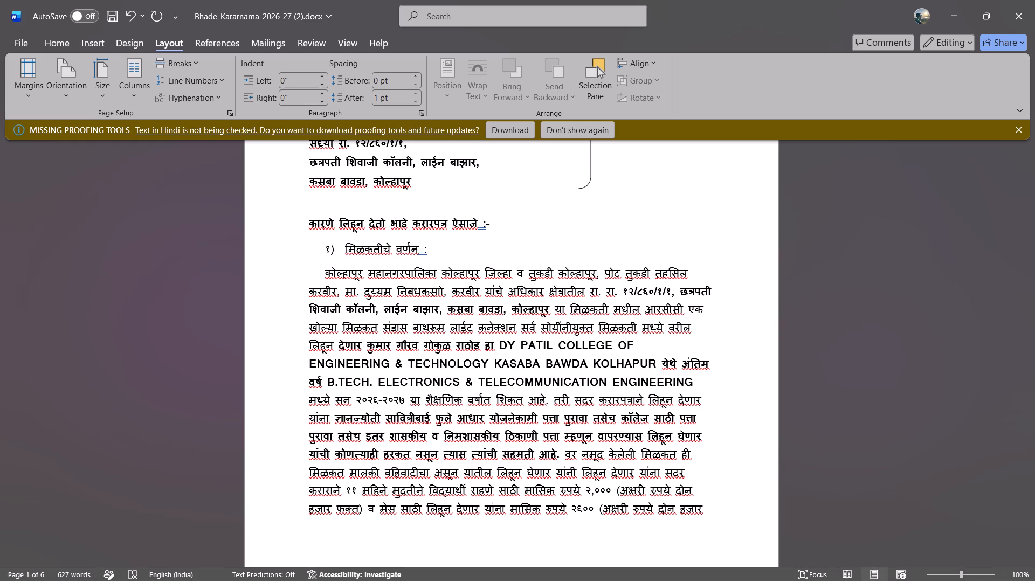
Replace the student's given and middle names after लिहून देणार कुमार in the property description with those copied from the लिहून देणार party block.
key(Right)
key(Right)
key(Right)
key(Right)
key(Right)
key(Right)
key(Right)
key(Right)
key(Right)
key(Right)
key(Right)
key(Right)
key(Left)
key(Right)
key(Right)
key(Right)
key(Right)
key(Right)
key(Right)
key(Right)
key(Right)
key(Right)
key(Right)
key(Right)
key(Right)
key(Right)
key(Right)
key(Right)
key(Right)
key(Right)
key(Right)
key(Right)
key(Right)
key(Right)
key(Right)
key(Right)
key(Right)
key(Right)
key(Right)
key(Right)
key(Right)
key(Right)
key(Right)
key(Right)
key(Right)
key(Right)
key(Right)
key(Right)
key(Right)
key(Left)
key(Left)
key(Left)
scroll(401, 288, up, 1)
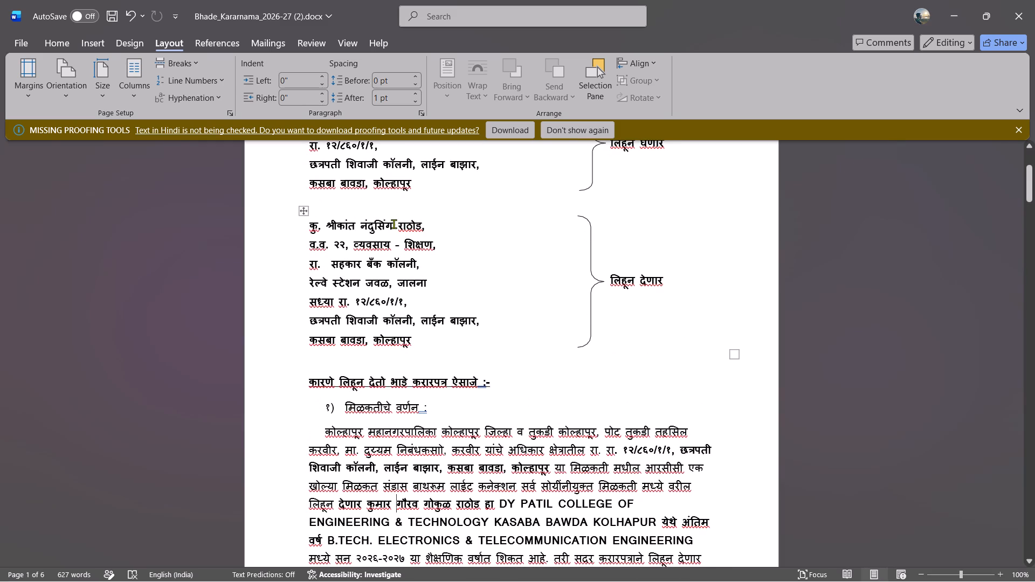
drag(394, 224, 336, 227)
key(ctrl+c)
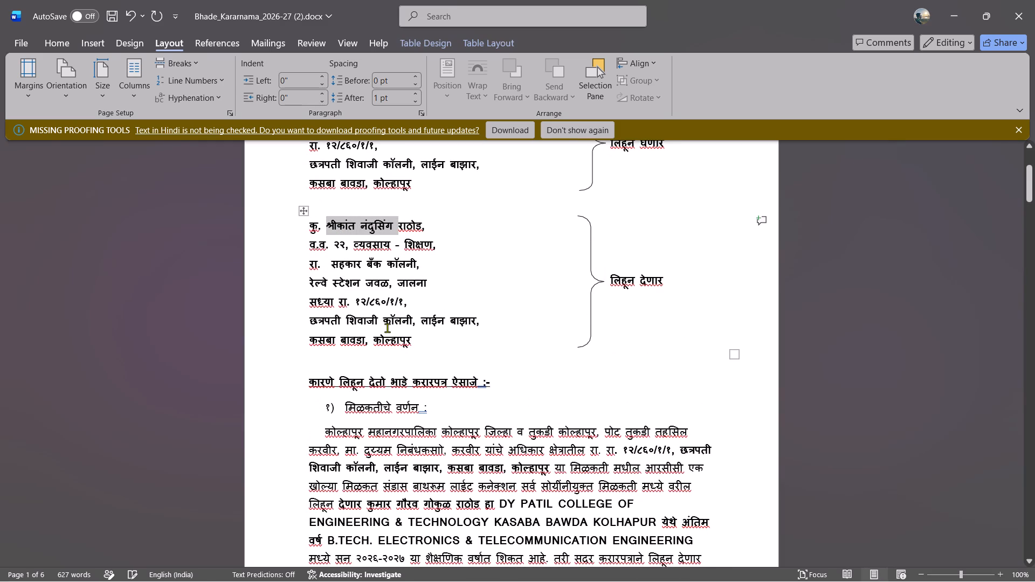
scroll(387, 328, down, 1)
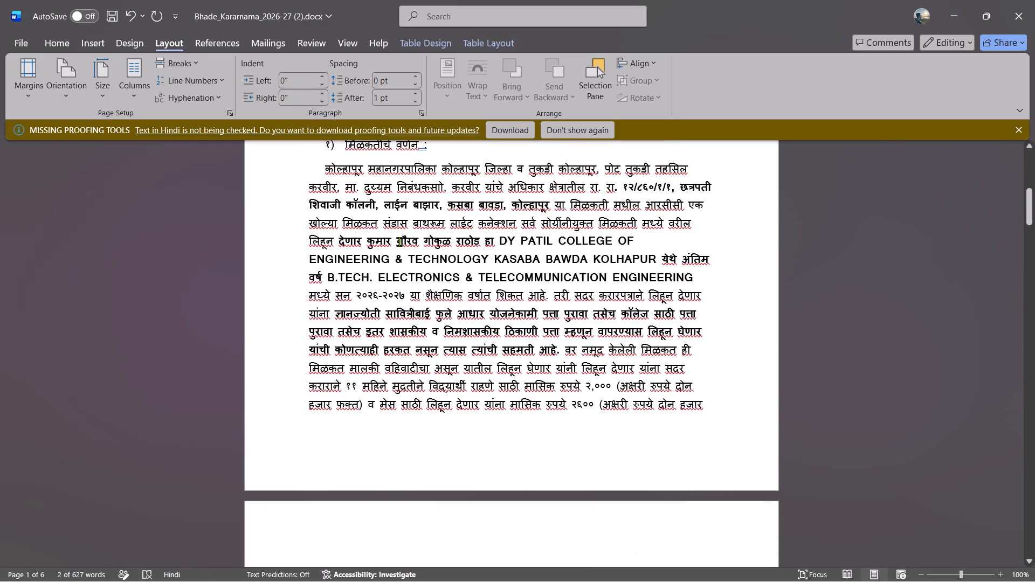
drag(397, 241, 445, 244)
key(ctrl+v)
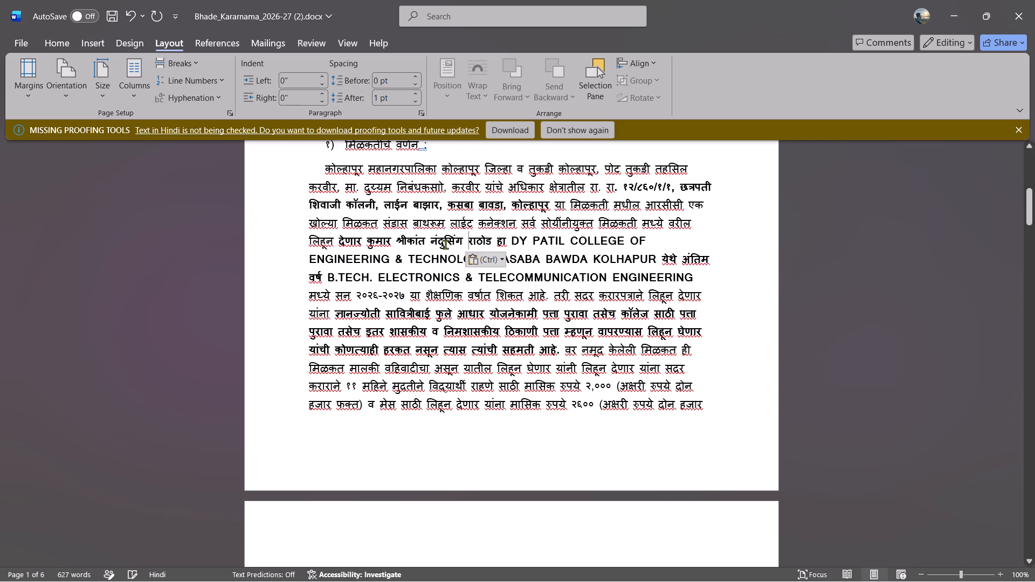
key(Left)
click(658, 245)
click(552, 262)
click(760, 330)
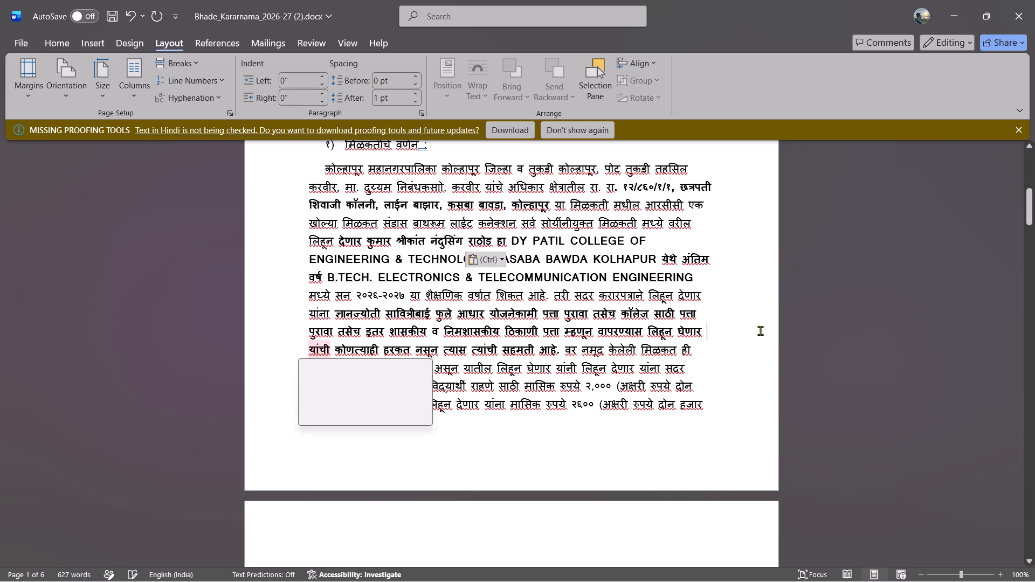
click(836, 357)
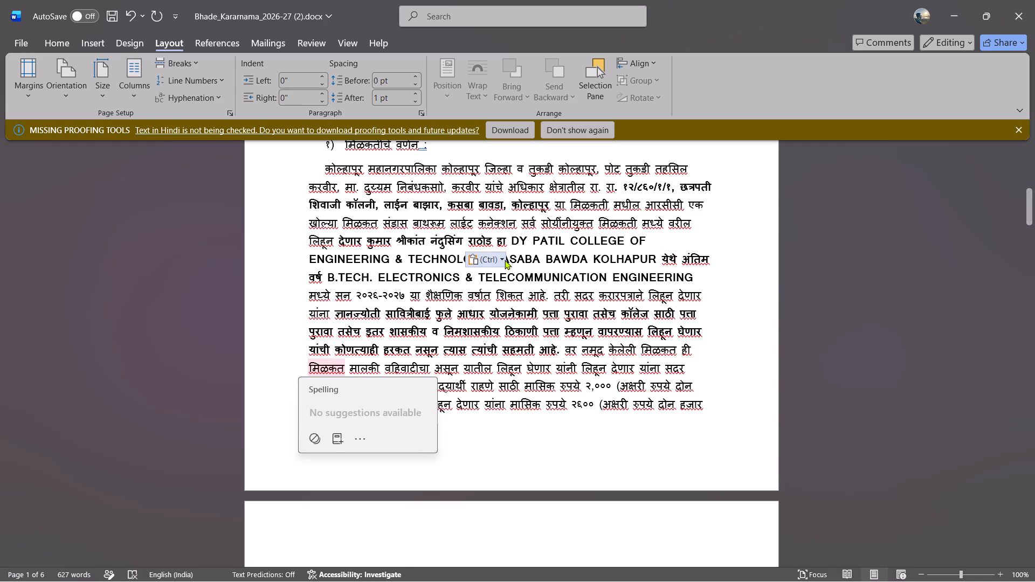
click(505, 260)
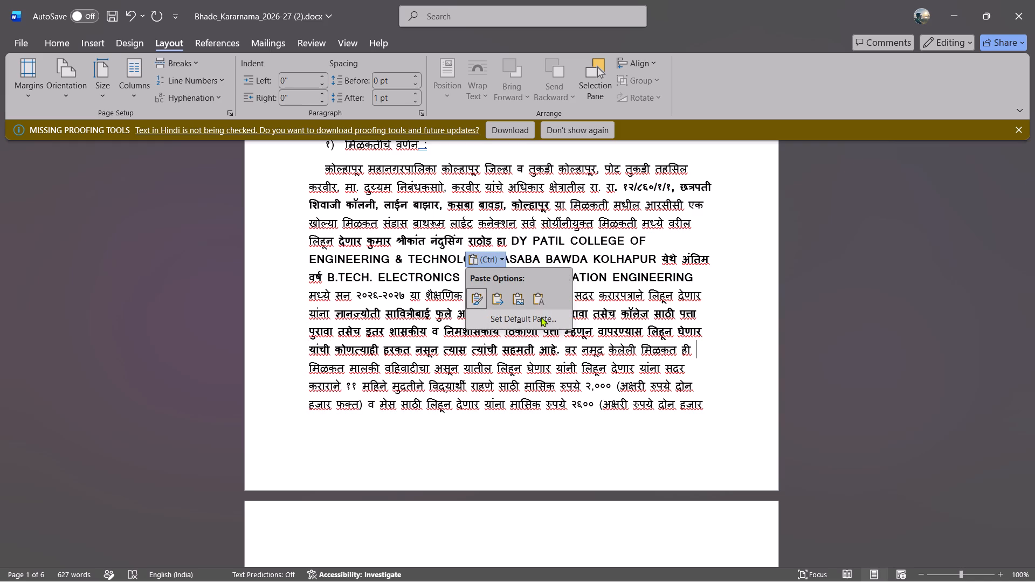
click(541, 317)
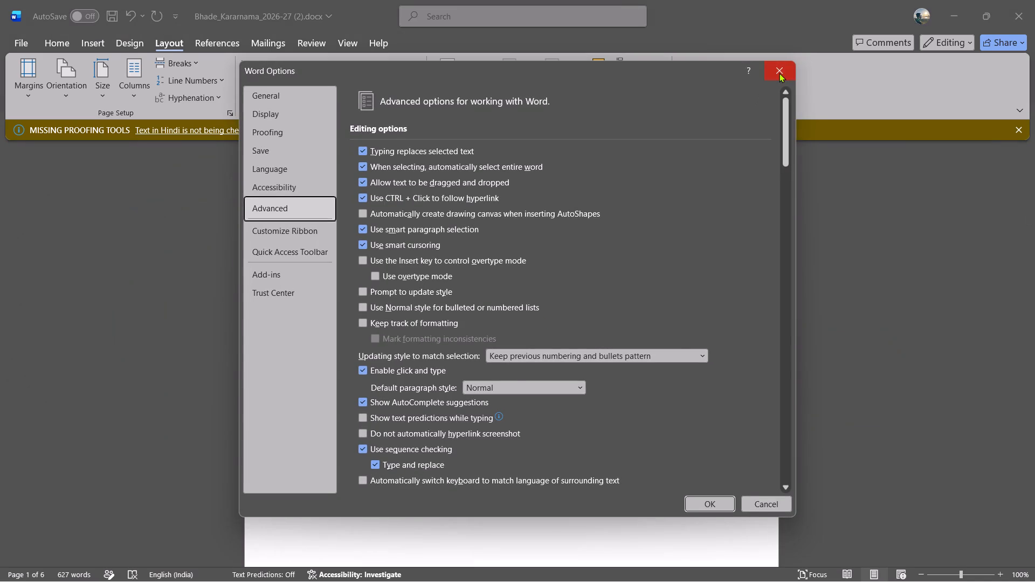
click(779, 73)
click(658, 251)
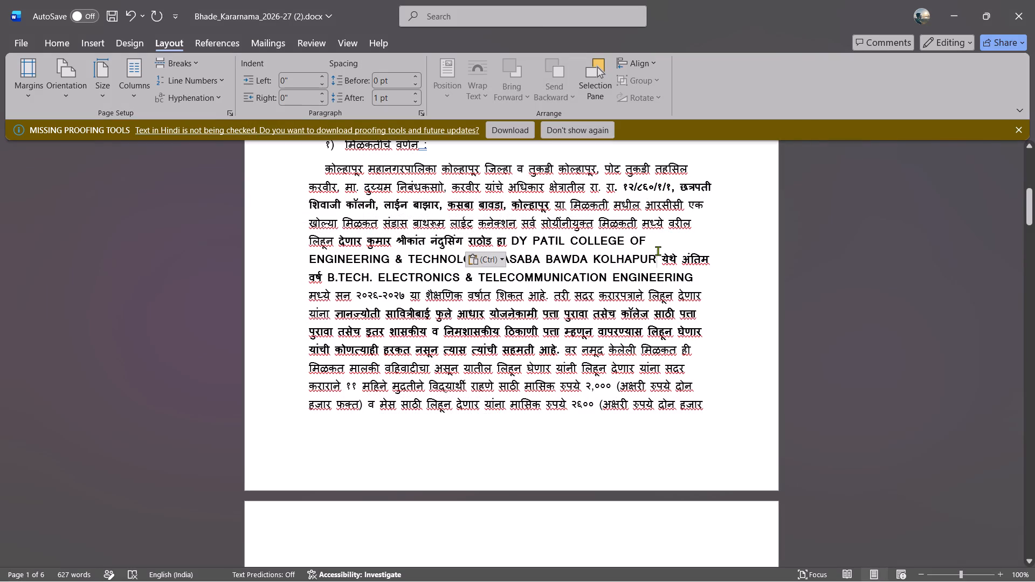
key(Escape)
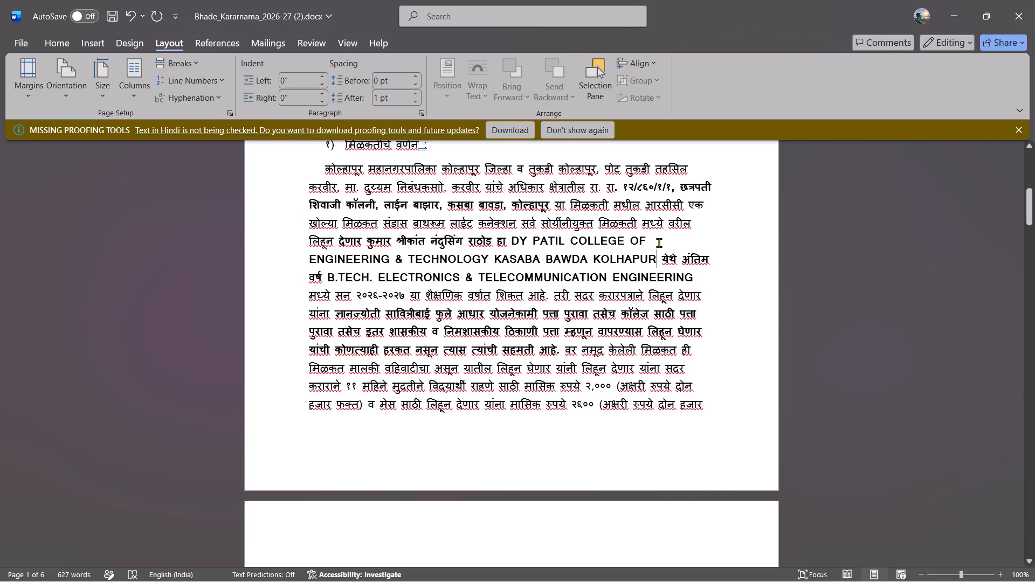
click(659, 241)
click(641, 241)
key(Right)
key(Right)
Replace ELECTRONICS & TELECOMMUNICATION after B.TECH. in the property description with COMPUTER in Latin letters, followed by a space.
drag(378, 277, 594, 277)
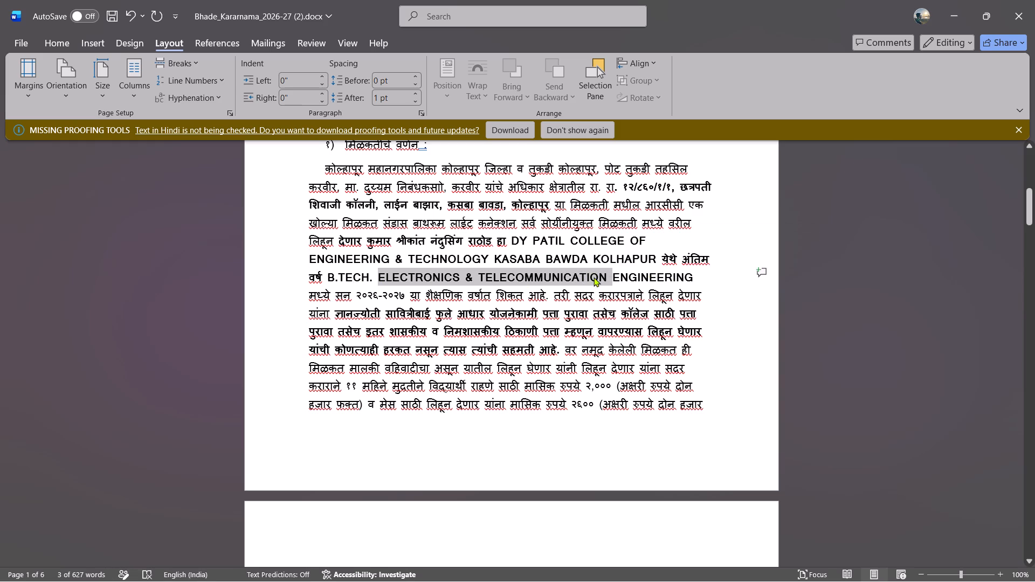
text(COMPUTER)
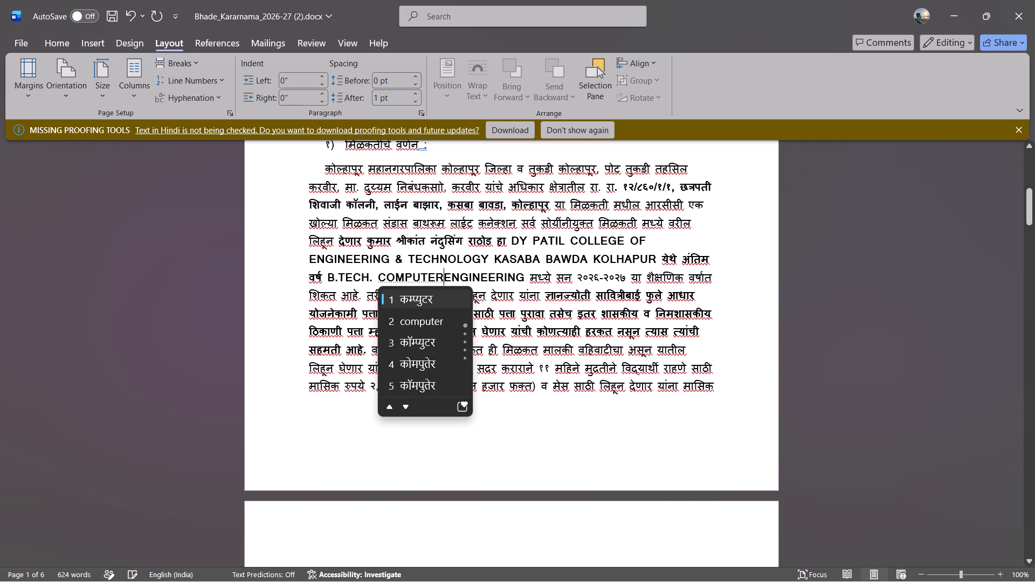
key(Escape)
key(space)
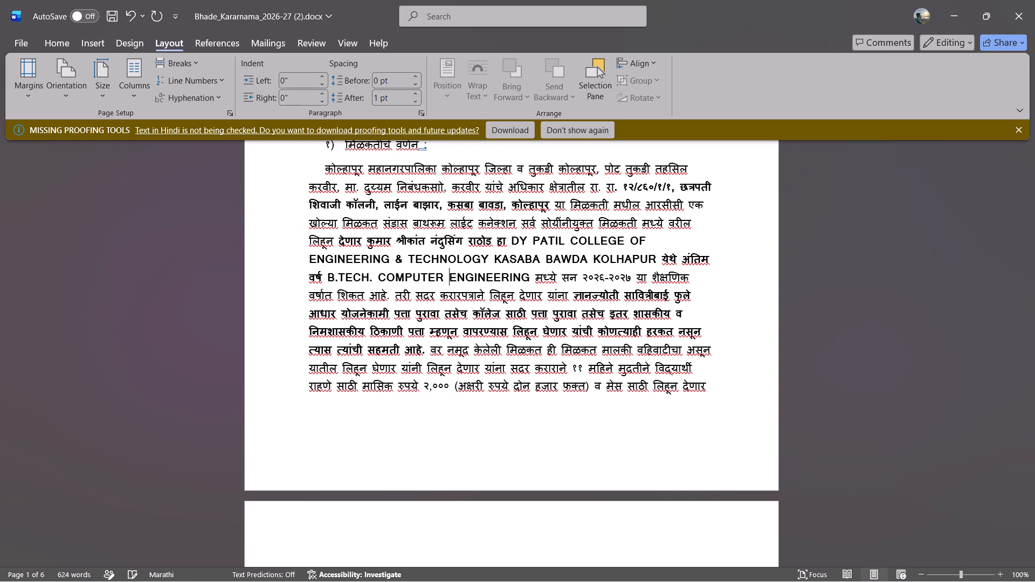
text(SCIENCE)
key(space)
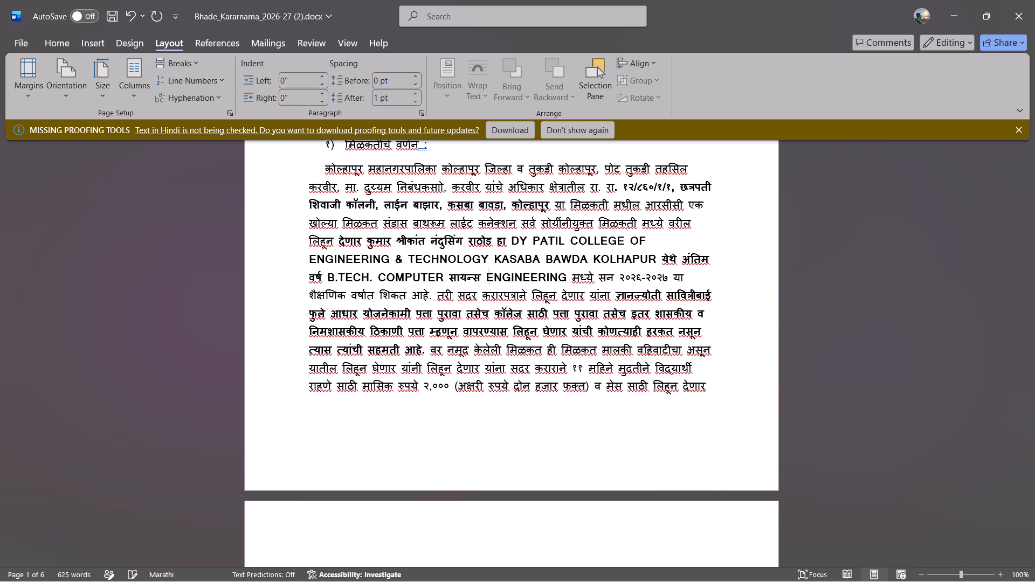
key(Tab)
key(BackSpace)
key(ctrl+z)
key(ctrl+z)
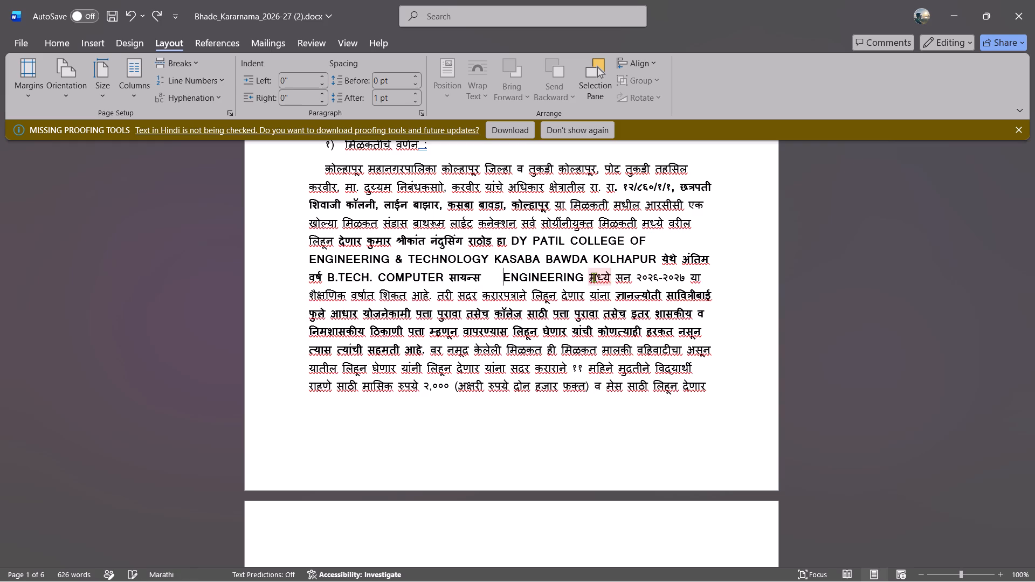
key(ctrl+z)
Add SCIENCE in Latin letters after COMPUTER in the B.TECH. course name, followed by a space.
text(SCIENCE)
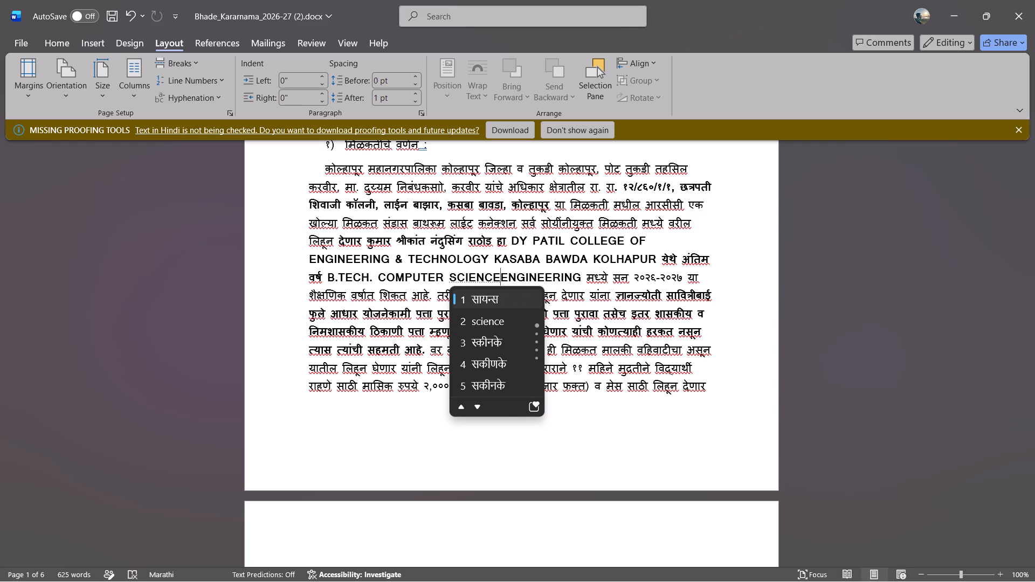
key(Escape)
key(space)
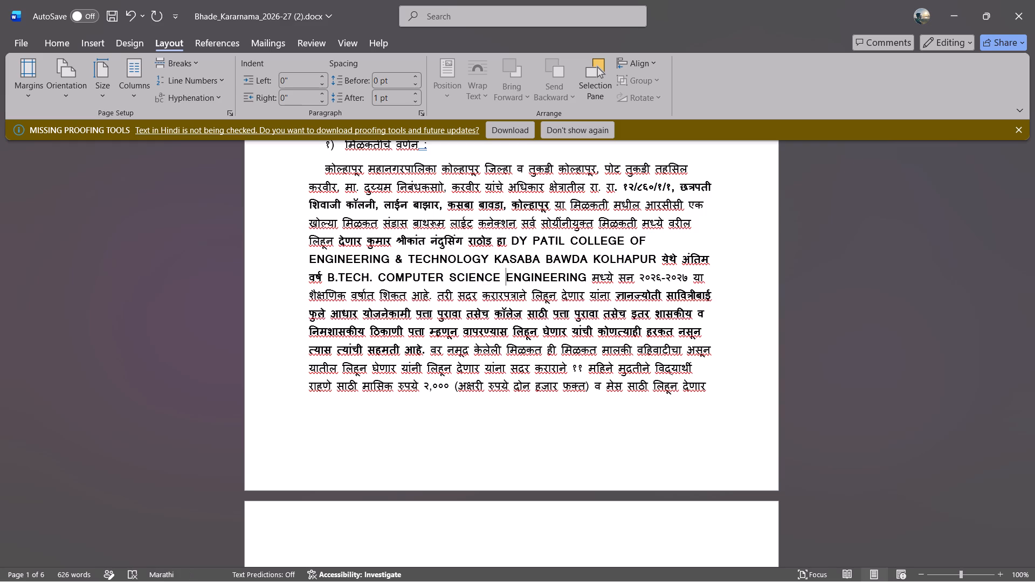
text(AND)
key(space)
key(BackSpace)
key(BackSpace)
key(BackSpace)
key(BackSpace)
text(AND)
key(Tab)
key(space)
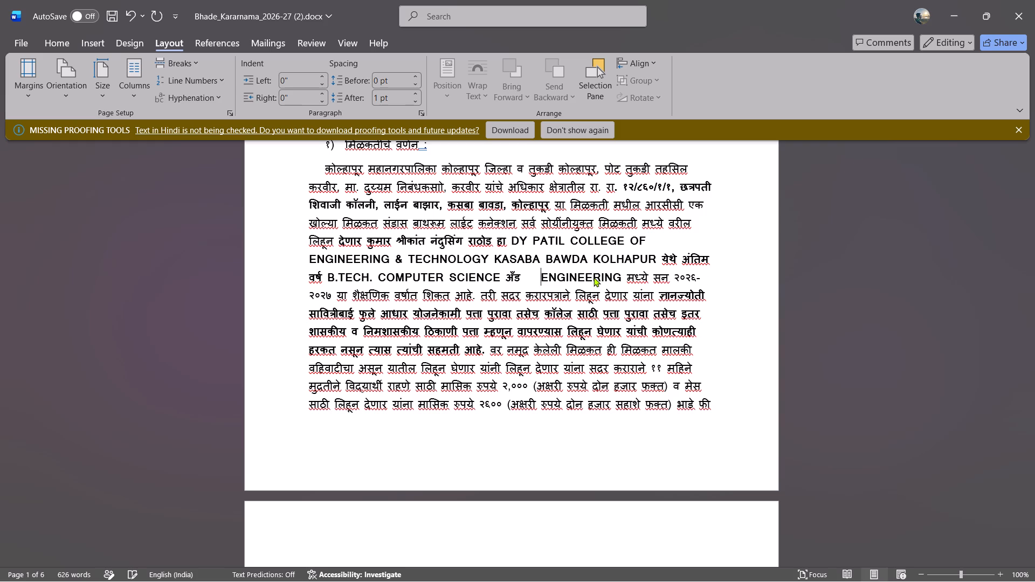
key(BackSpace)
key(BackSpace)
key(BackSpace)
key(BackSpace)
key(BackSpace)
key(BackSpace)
Insert AND in Latin letters between SCIENCE and ENGINEERING in the B.TECH. course name, followed by a space.
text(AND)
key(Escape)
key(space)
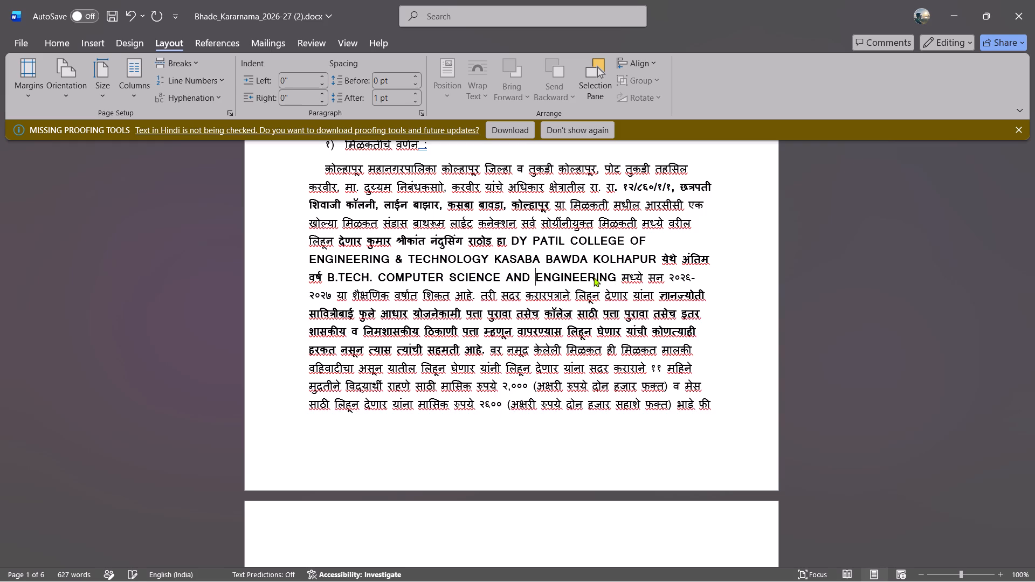
Check the wording and spacing of the course name around AND ENGINEERING in the property description.
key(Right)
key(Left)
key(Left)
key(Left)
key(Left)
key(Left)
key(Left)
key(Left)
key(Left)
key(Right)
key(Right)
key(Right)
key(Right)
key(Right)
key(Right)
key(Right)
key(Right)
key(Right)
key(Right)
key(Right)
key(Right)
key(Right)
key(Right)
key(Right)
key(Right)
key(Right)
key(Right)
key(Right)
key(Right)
Download the Hindi language pack for 64-bit Office from the Microsoft support page in Chrome, saving OfficeSetup.exe in the Documents folder.
click(507, 124)
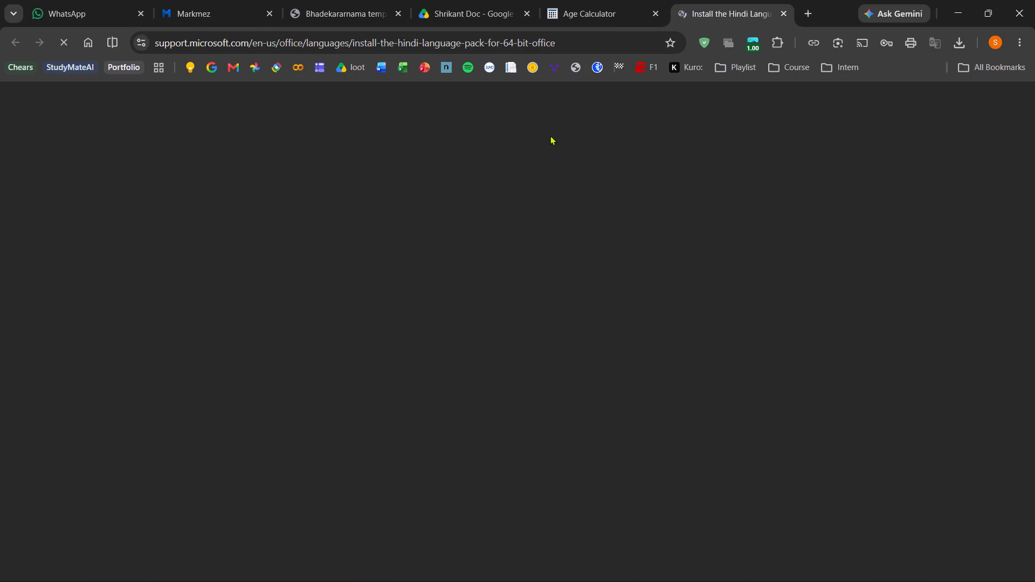
scroll(475, 379, down, 1)
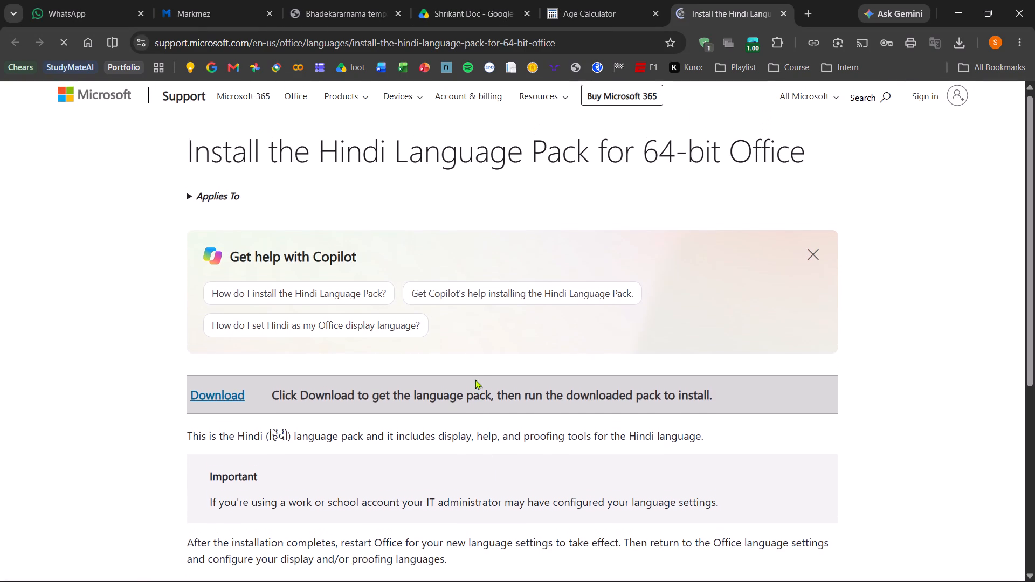
scroll(475, 379, down, 1)
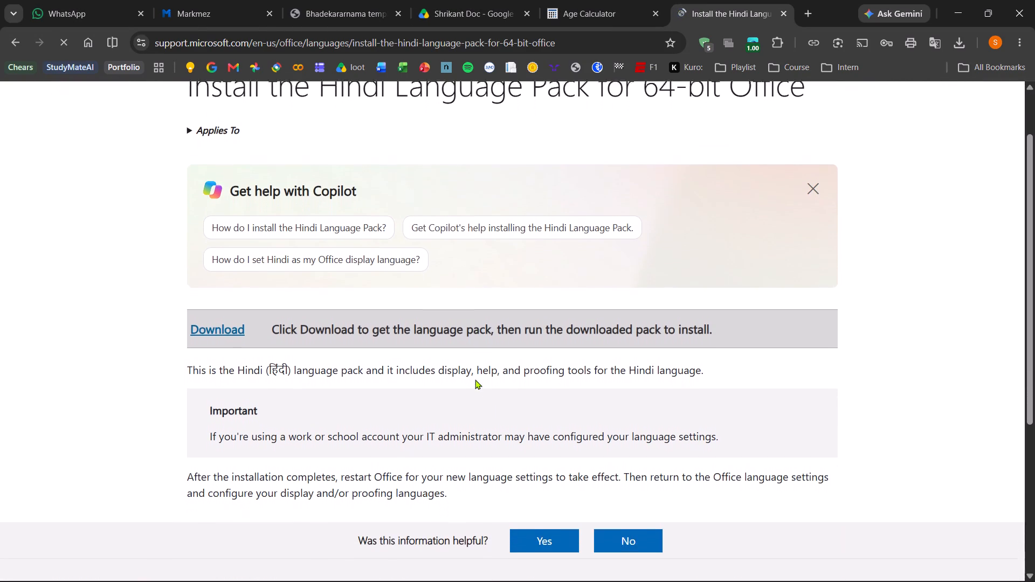
scroll(475, 379, down, 1)
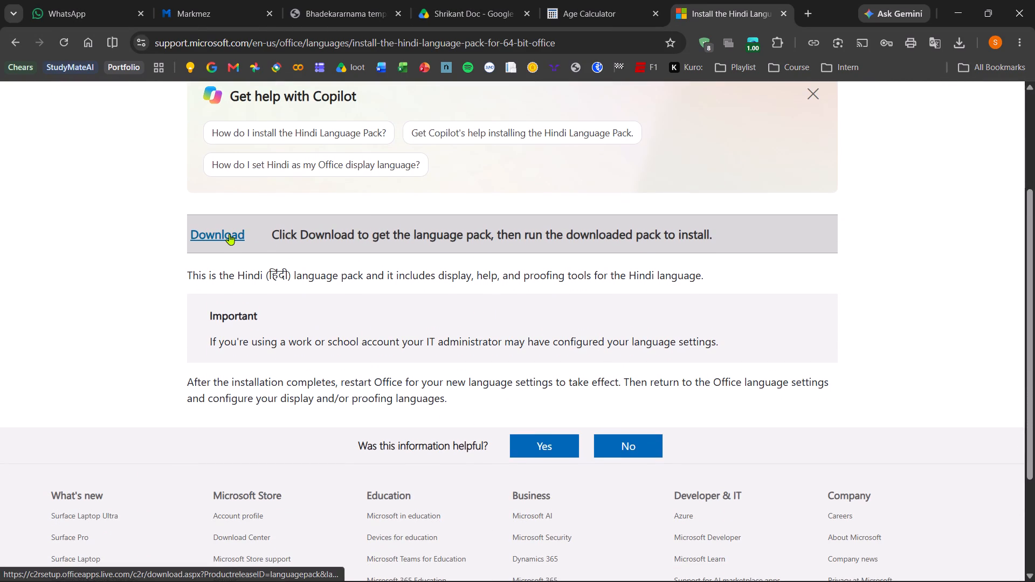
click(229, 234)
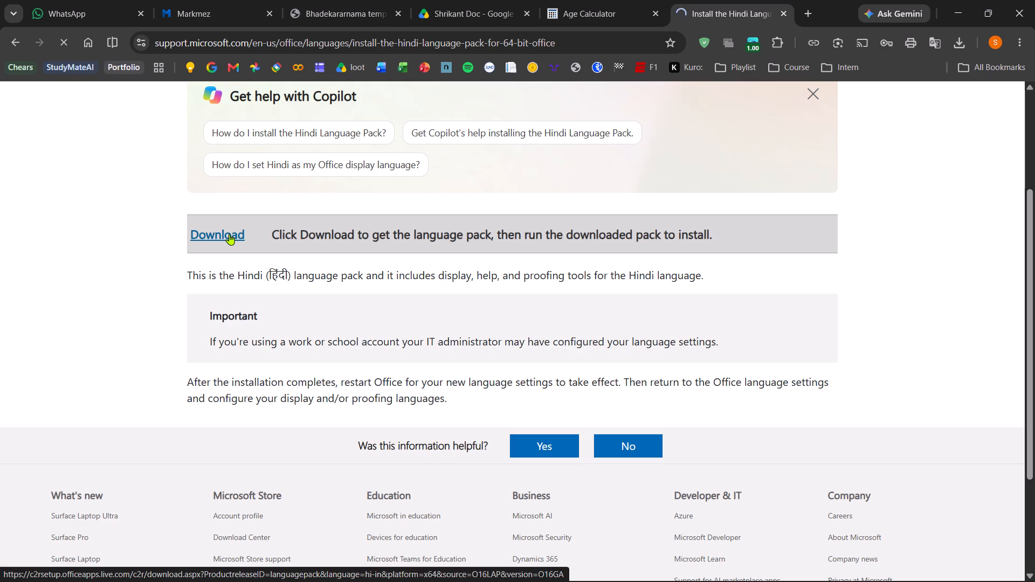
scroll(229, 234, up, 1)
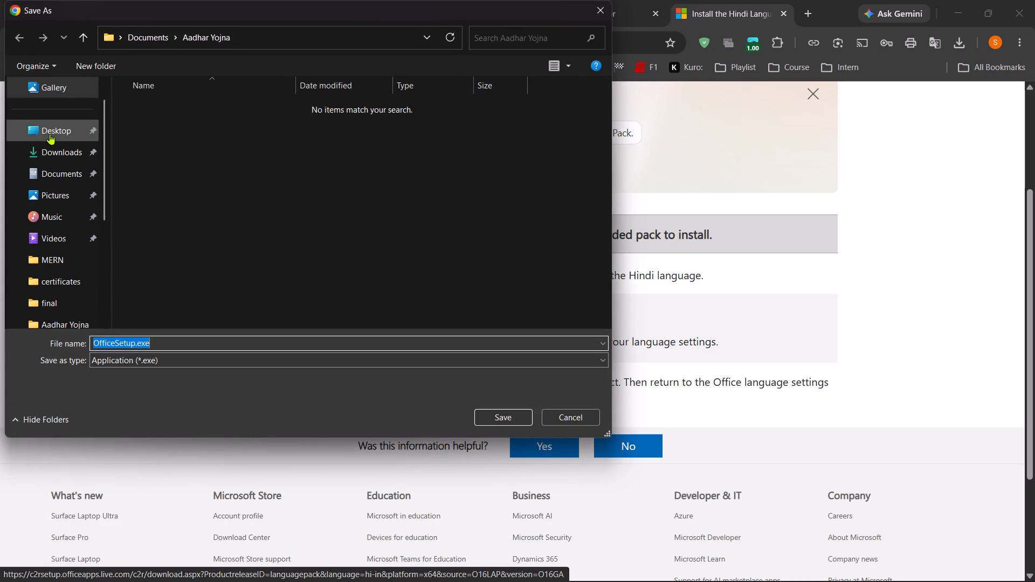
click(54, 165)
click(495, 411)
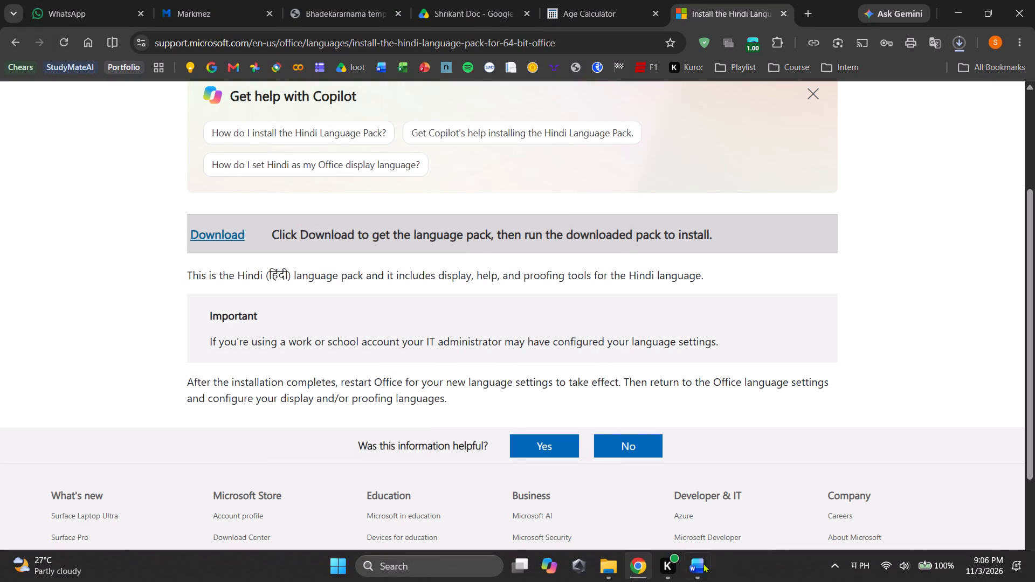
Switch back to the rental agreement document in Word.
click(695, 565)
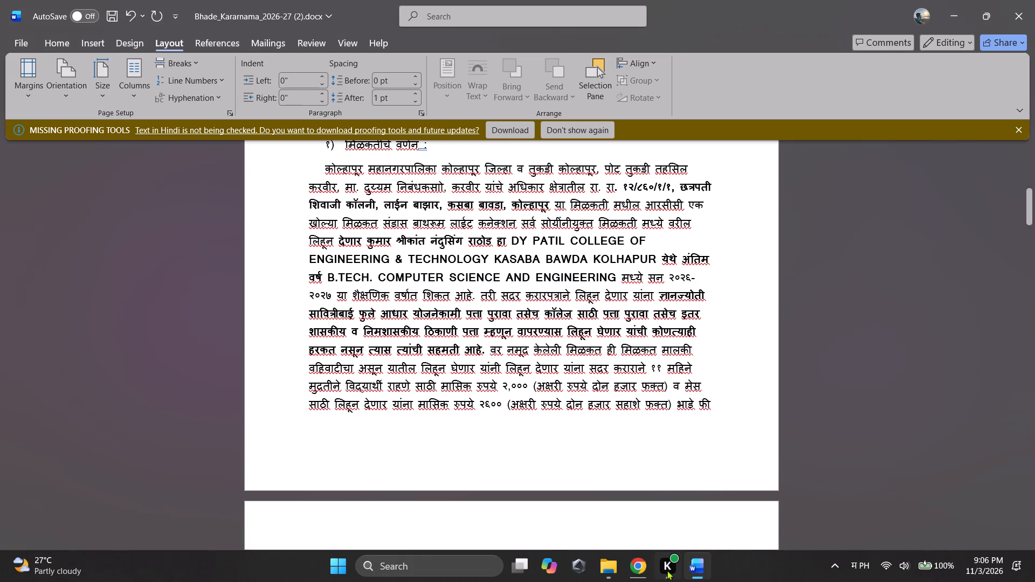
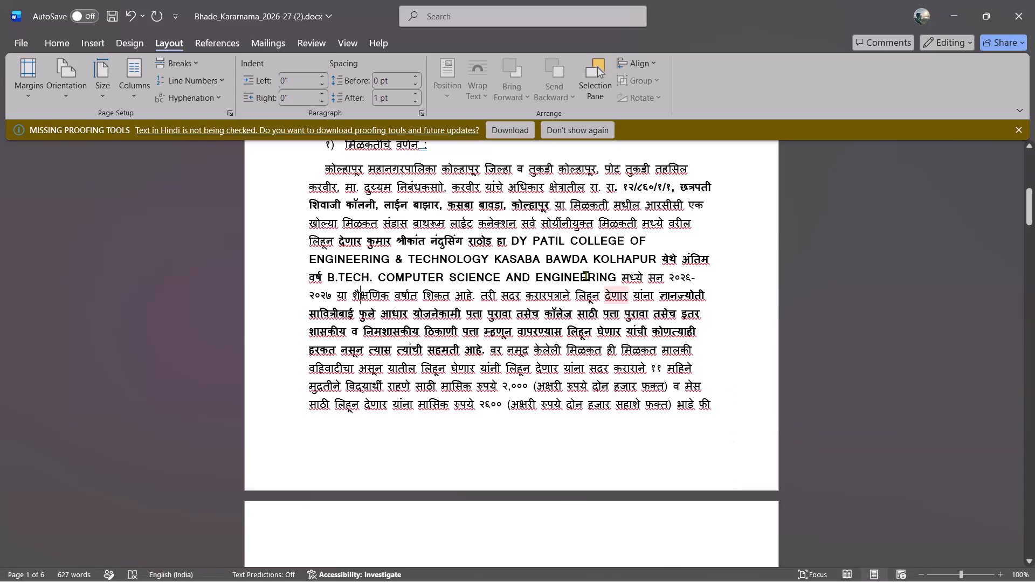
Change the monthly mess charge in the property description to ३००० in Marathi numerals.
click(580, 275)
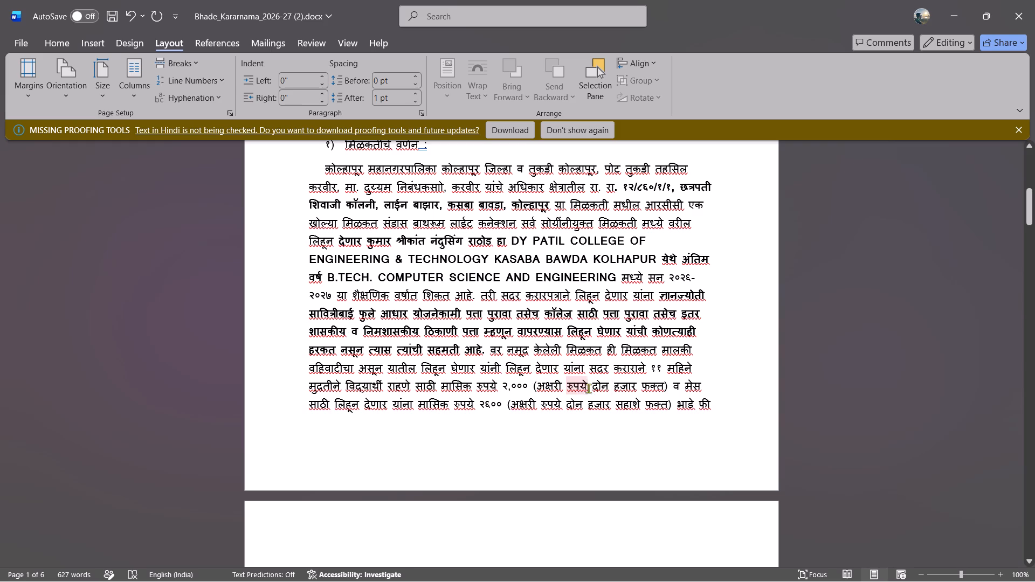
click(501, 407)
key(Left)
key(Left)
key(BackSpace)
key(BackSpace)
key(3)
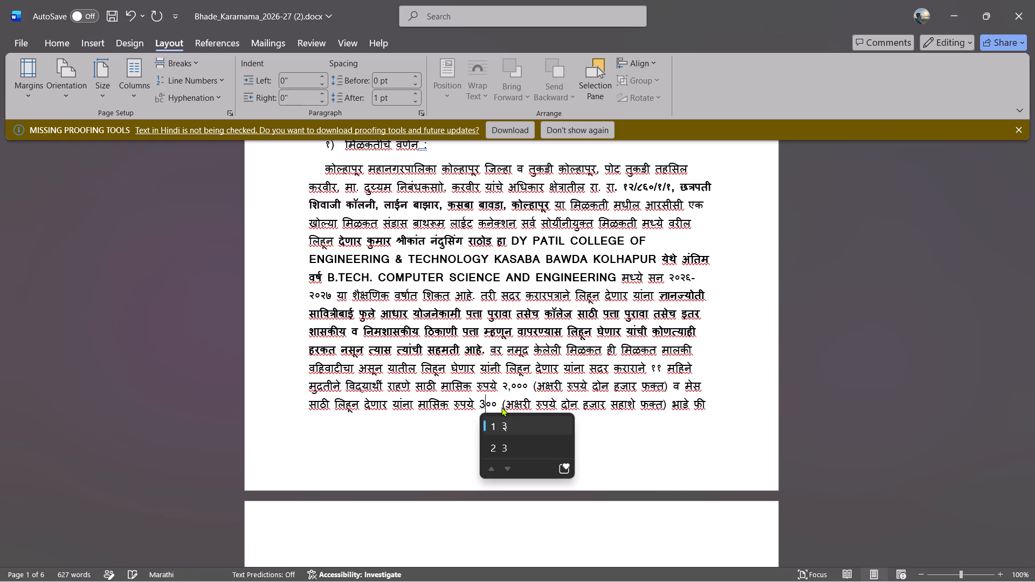
key(Return)
key(BackSpace)
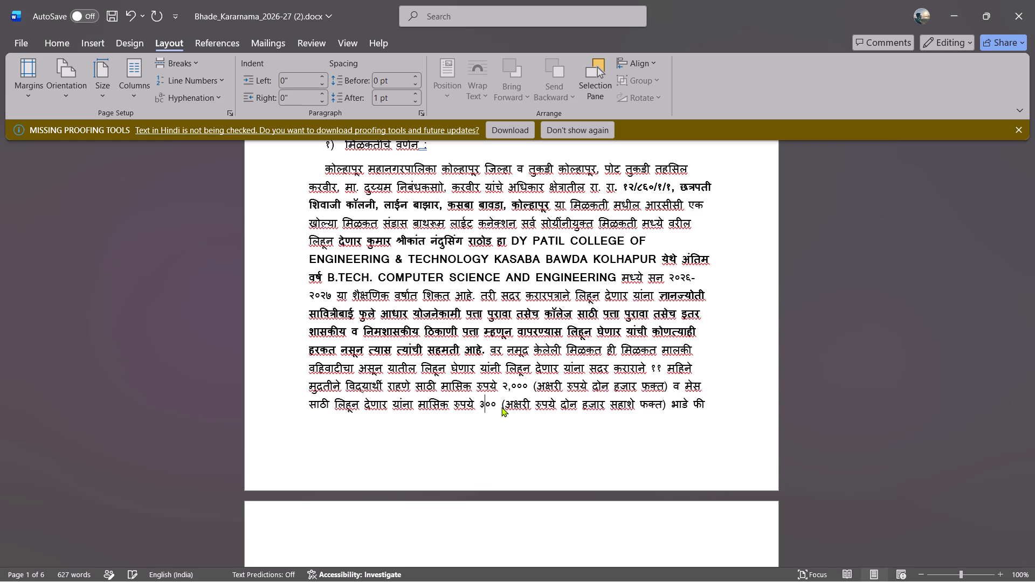
key(0)
key(Return)
key(BackSpace)
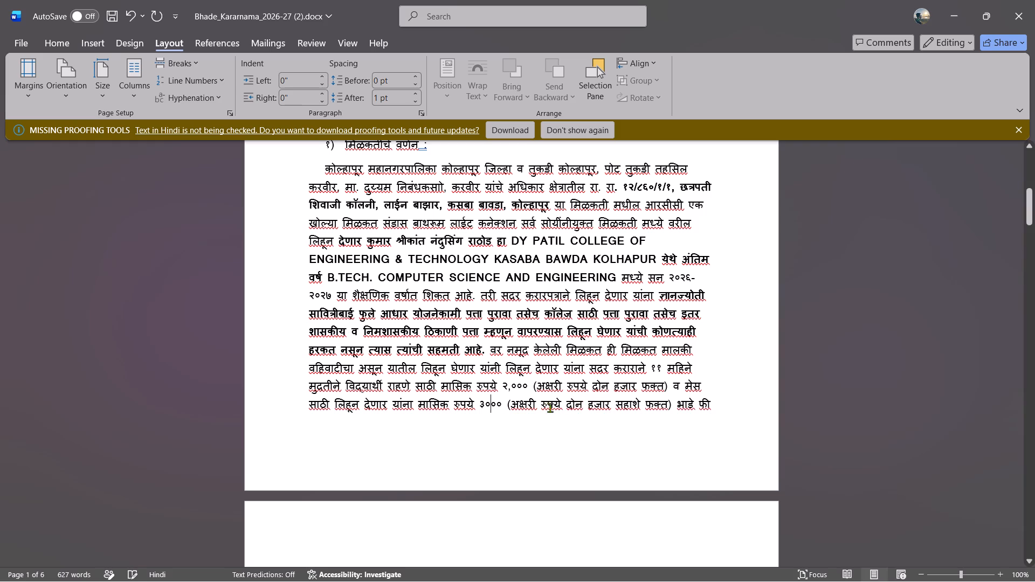
Replace दोन with तीन in the mess charge written in words, keeping a single space before हजार.
click(582, 405)
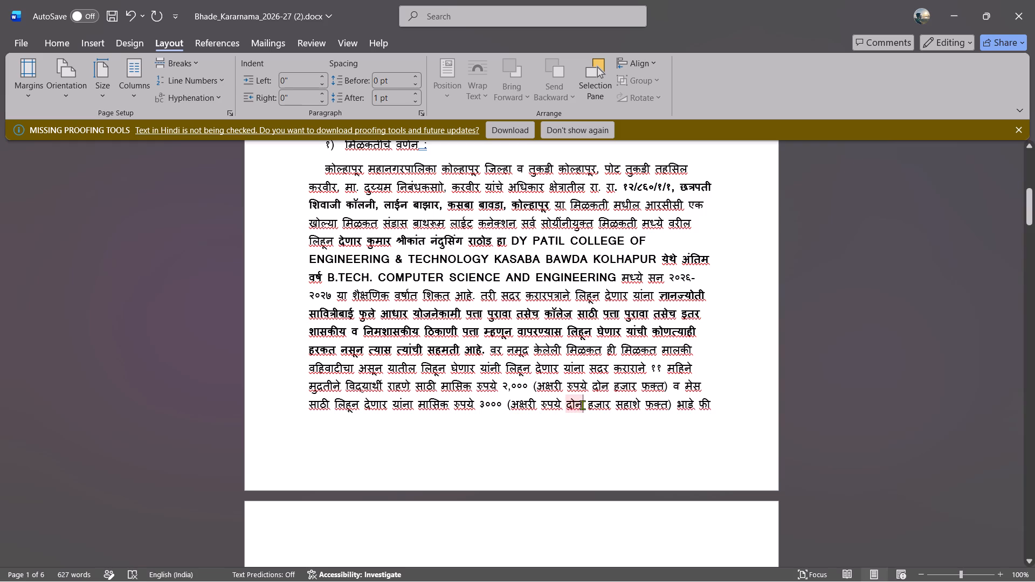
key(BackSpace)
key(BackSpace)
key(BackSpace)
text(TWWN)
key(BackSpace)
key(BackSpace)
key(BackSpace)
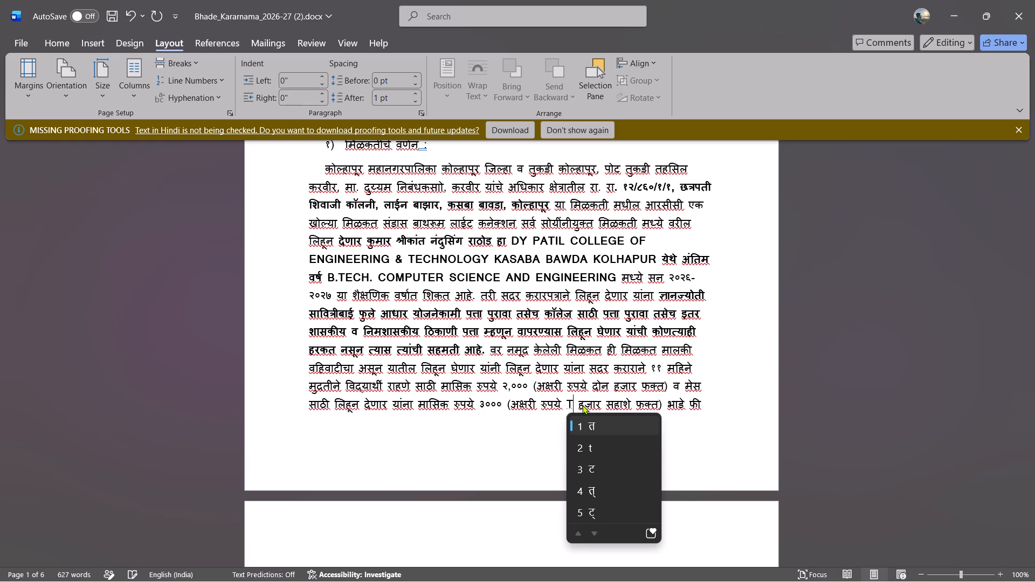
text(EEN)
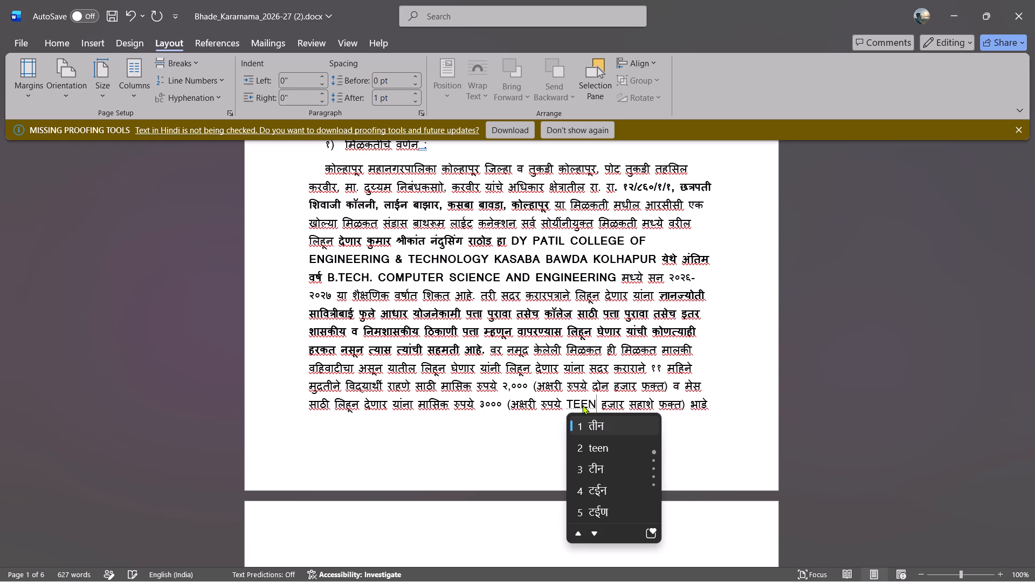
key(Return)
key(Right)
key(BackSpace)
Delete the word सहाशे from the mess charge in words so the phrase reads तीन हजार फक्त.
key(Right)
key(Right)
key(Right)
key(Right)
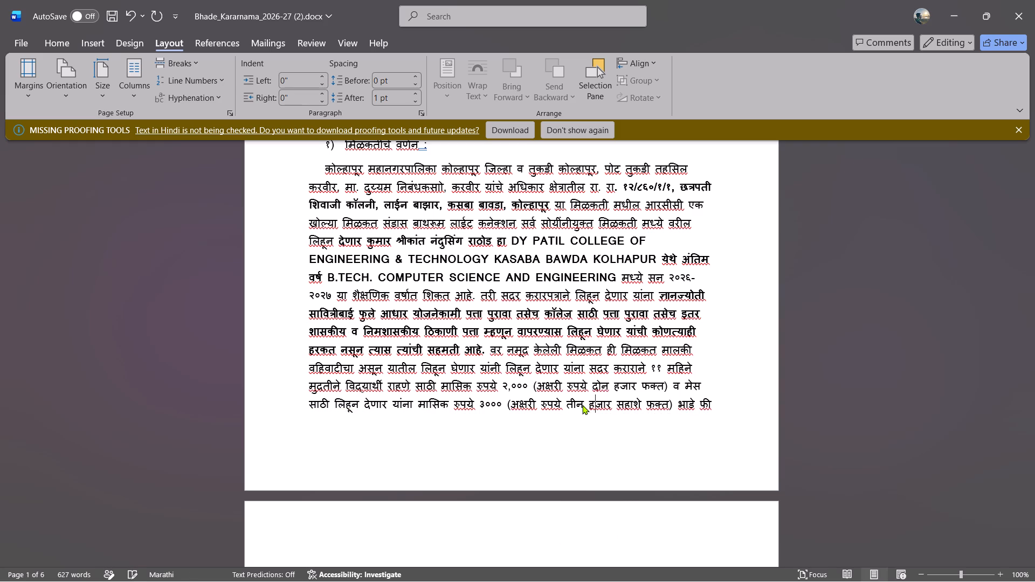
key(Right)
key(Left)
key(shift+Right)
key(shift+Right)
key(shift+Right)
key(shift+Right)
key(shift+Right)
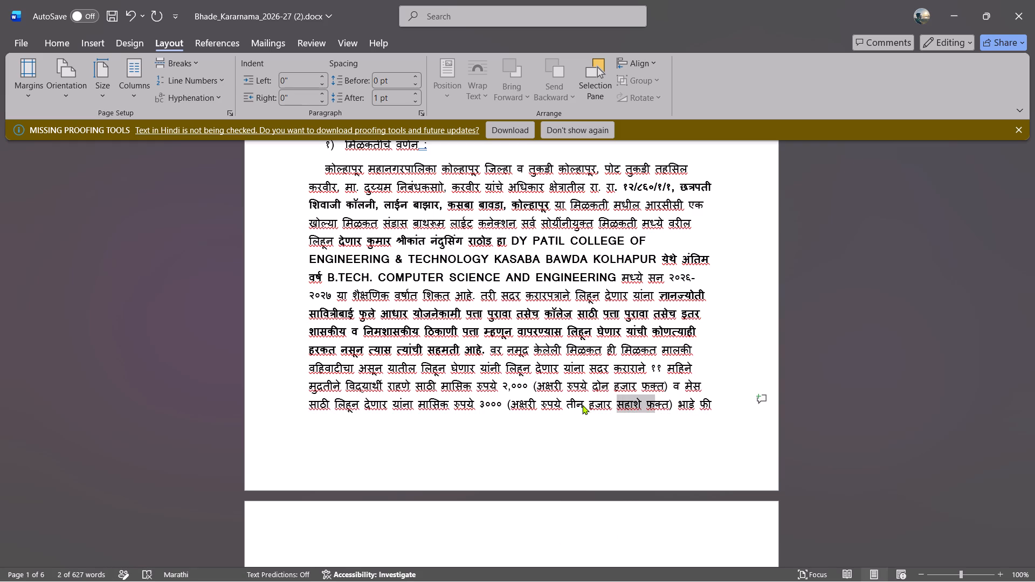
key(shift+Left)
key(shift+Left)
key(shift+Right)
key(BackSpace)
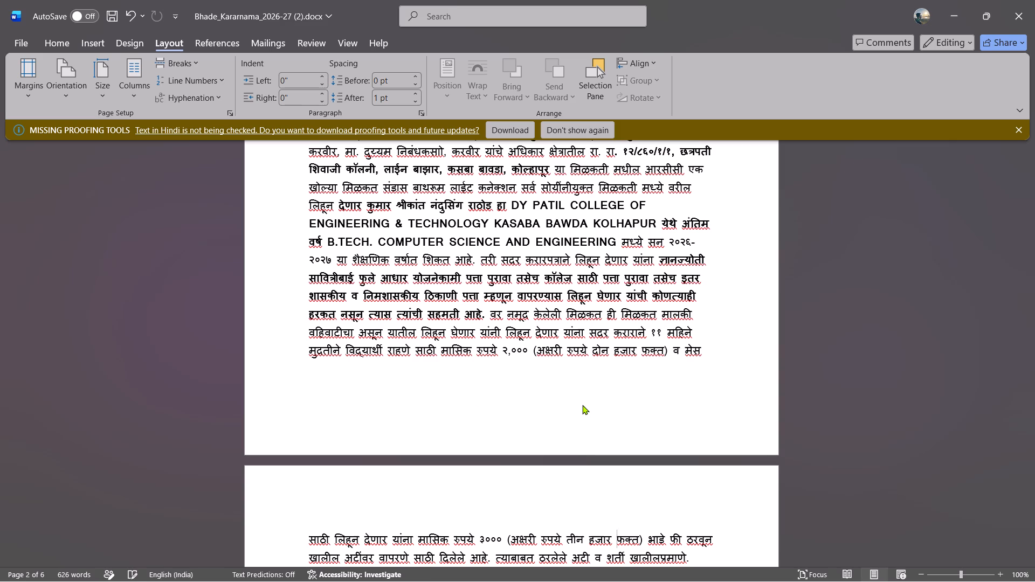
Read through the agreement's numbered terms, clauses २ to १०, for details that need updating, down to the signature page.
scroll(523, 431, down, 1)
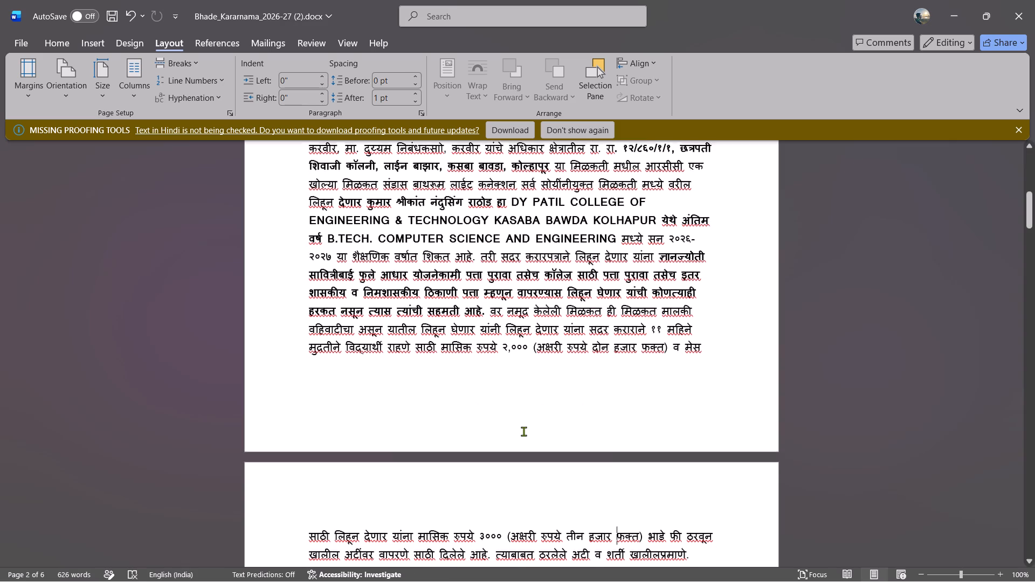
scroll(523, 431, down, 1)
scroll(465, 487, down, 1)
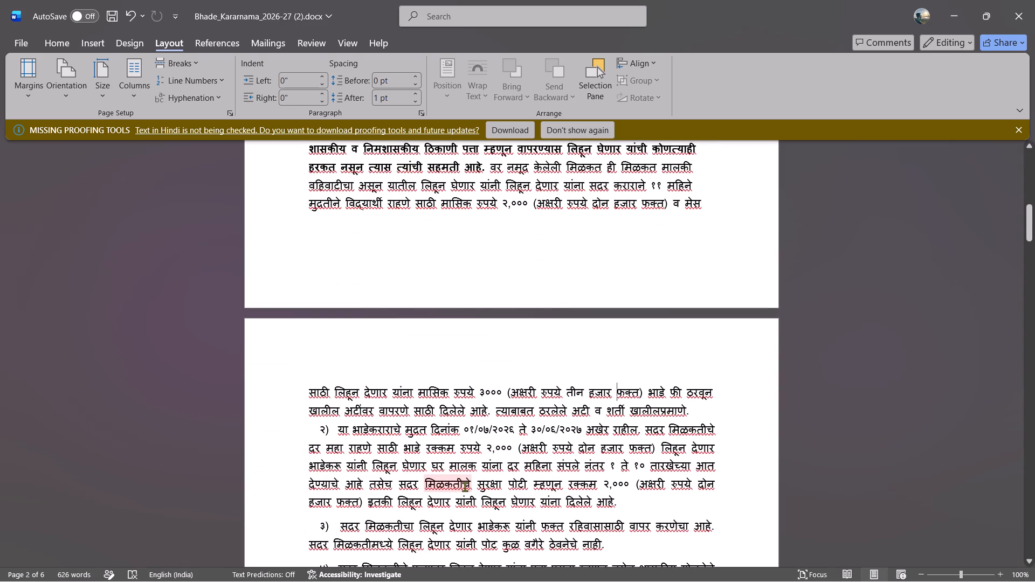
scroll(465, 487, down, 2)
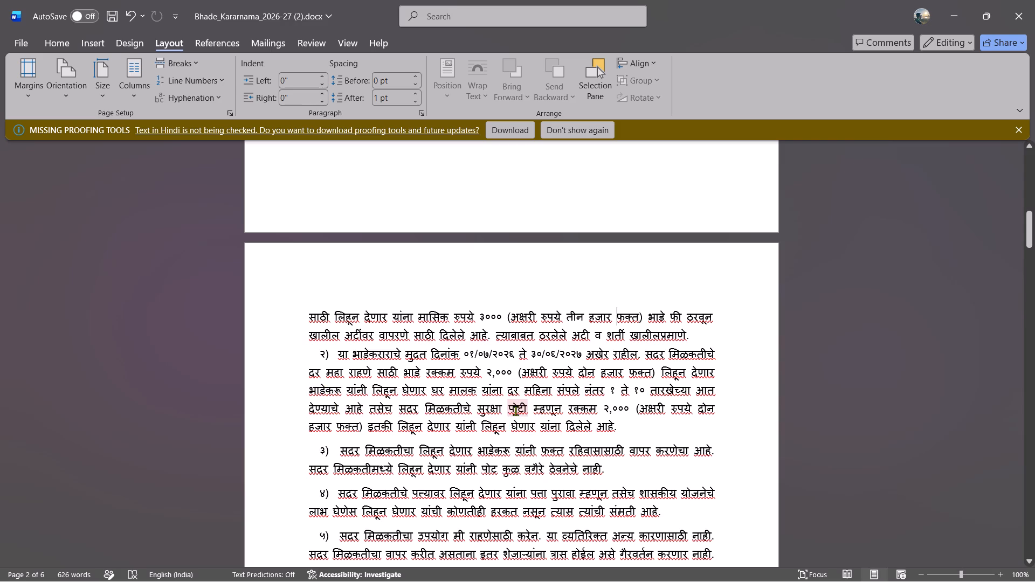
scroll(631, 415, down, 1)
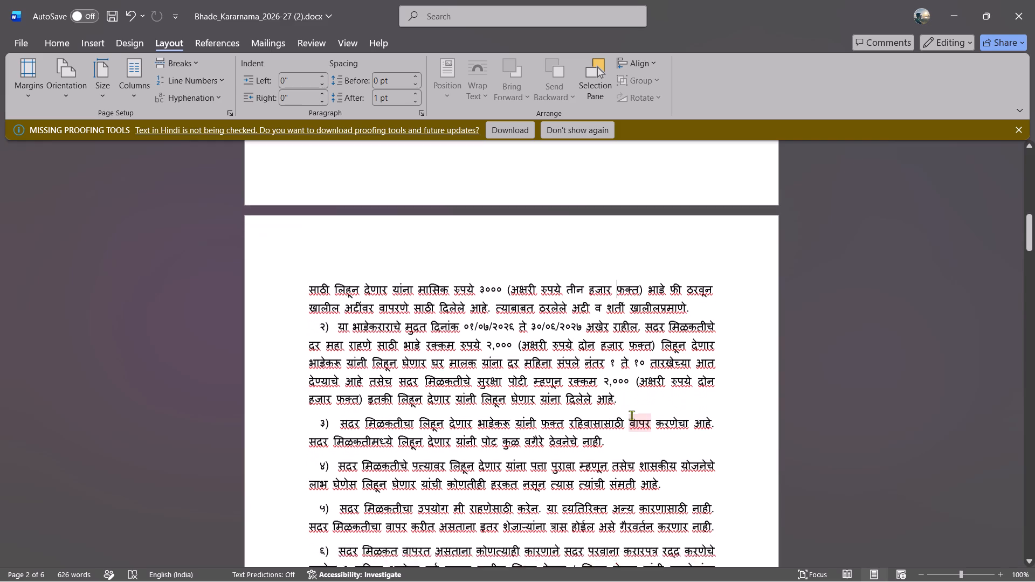
scroll(631, 415, down, 1)
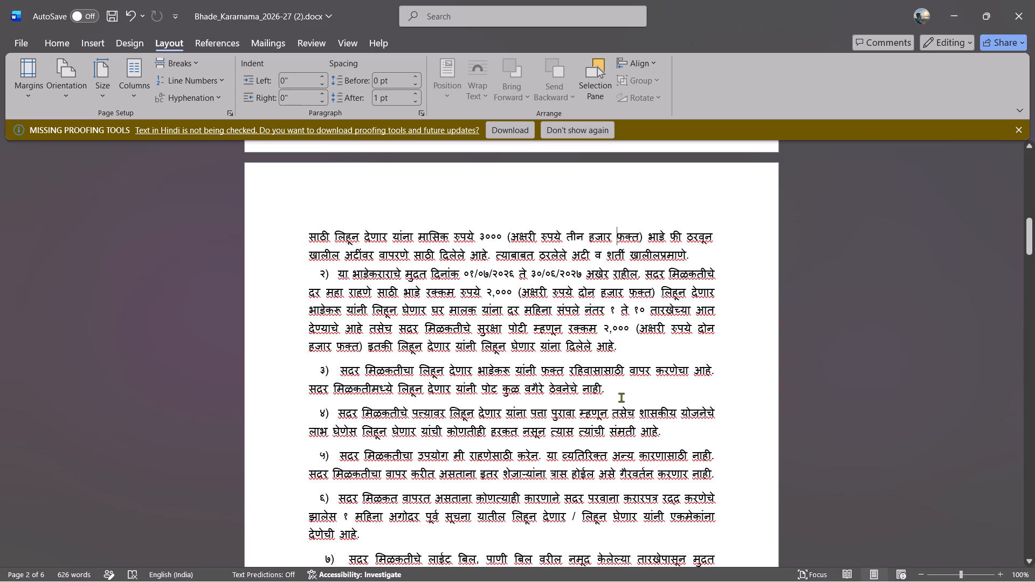
scroll(621, 397, down, 1)
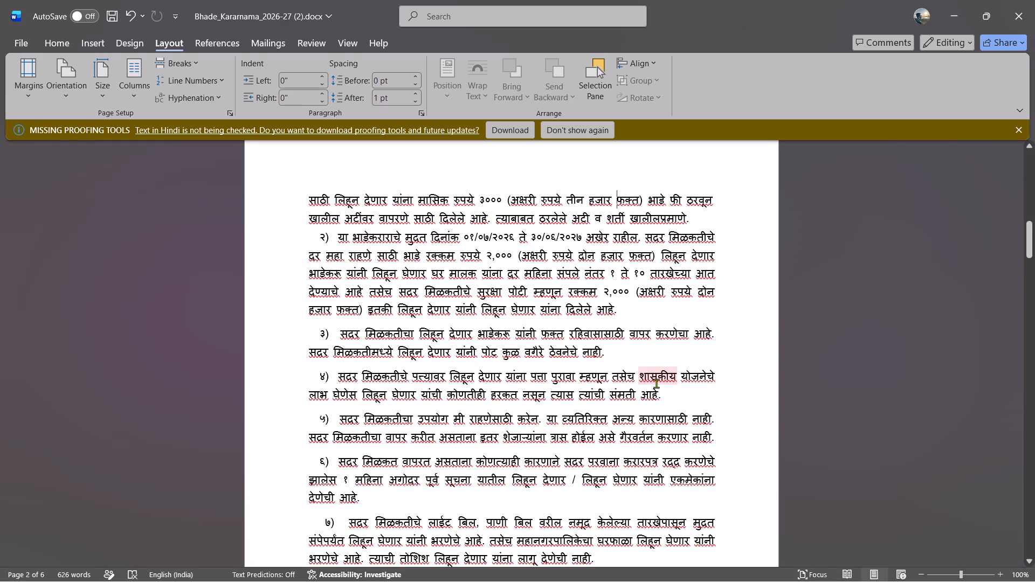
scroll(675, 393, down, 1)
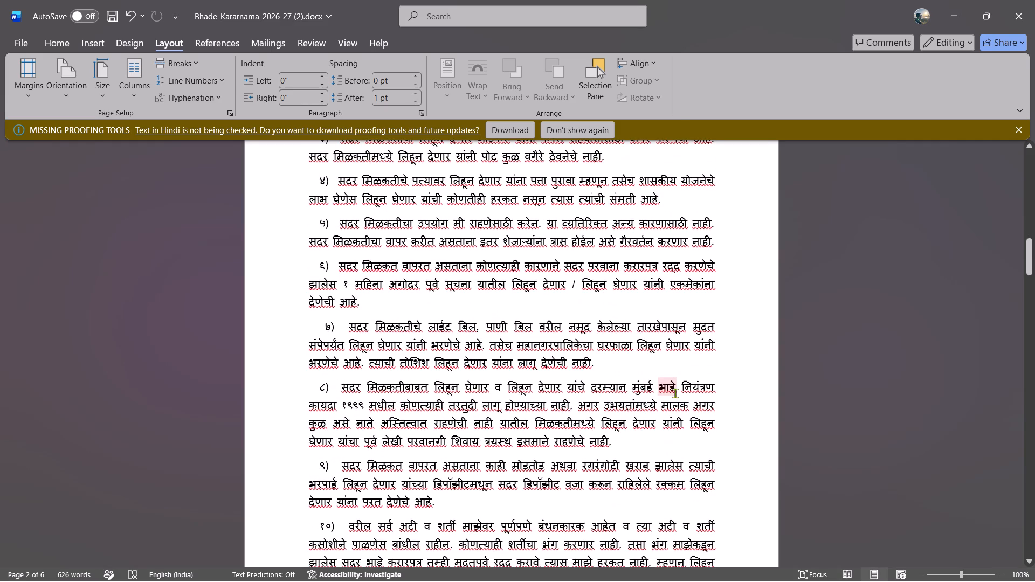
scroll(675, 393, down, 1)
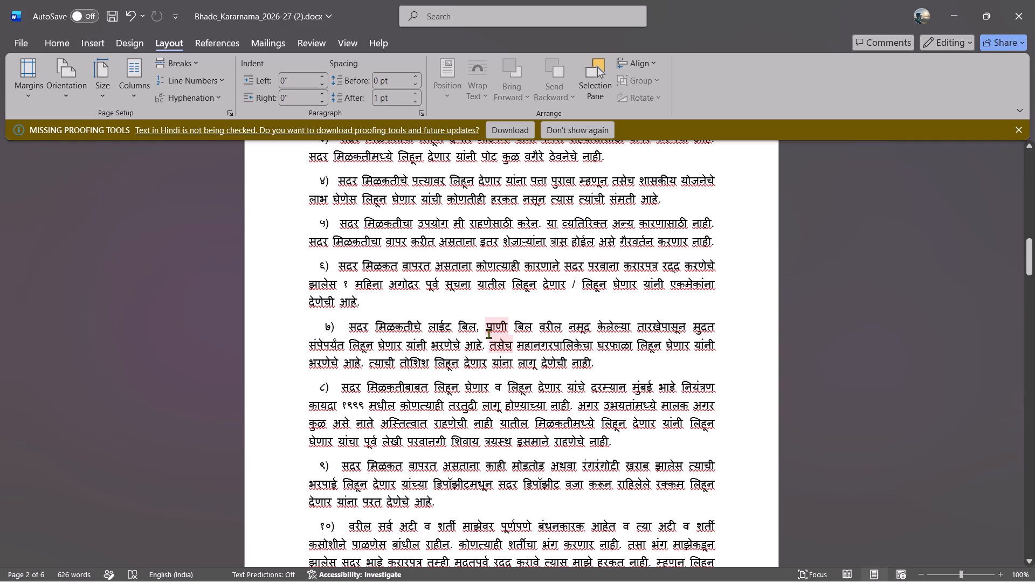
scroll(488, 334, down, 1)
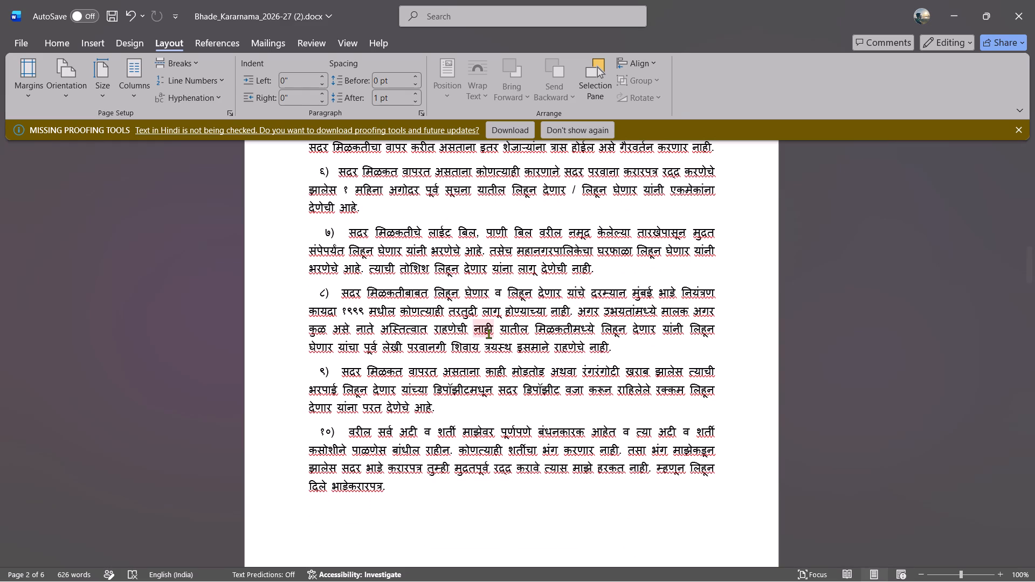
scroll(488, 334, down, 2)
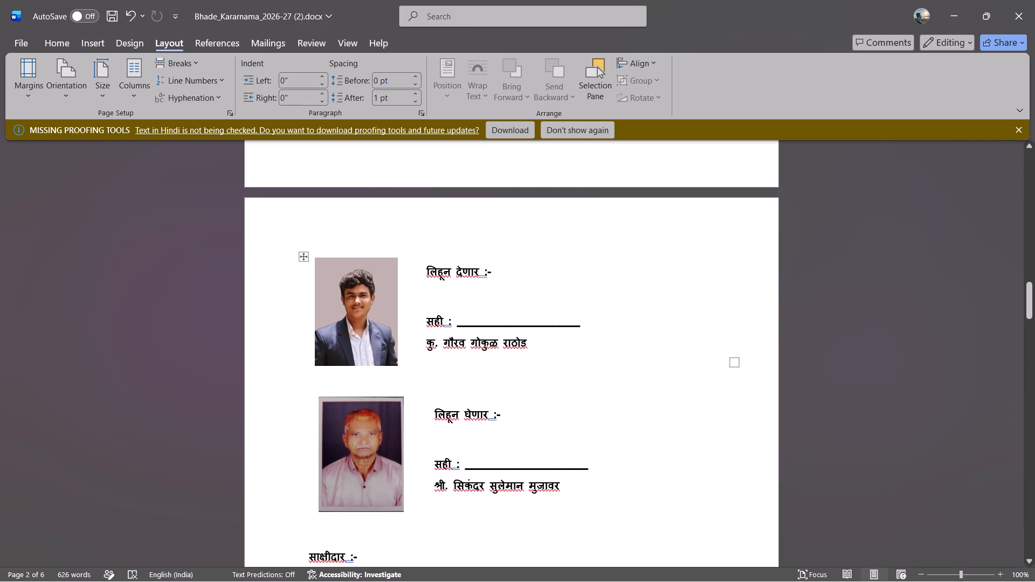
Replace the photo beside the लिहून देणार signature block with Passport.png from the Pictures folder.
click(362, 308)
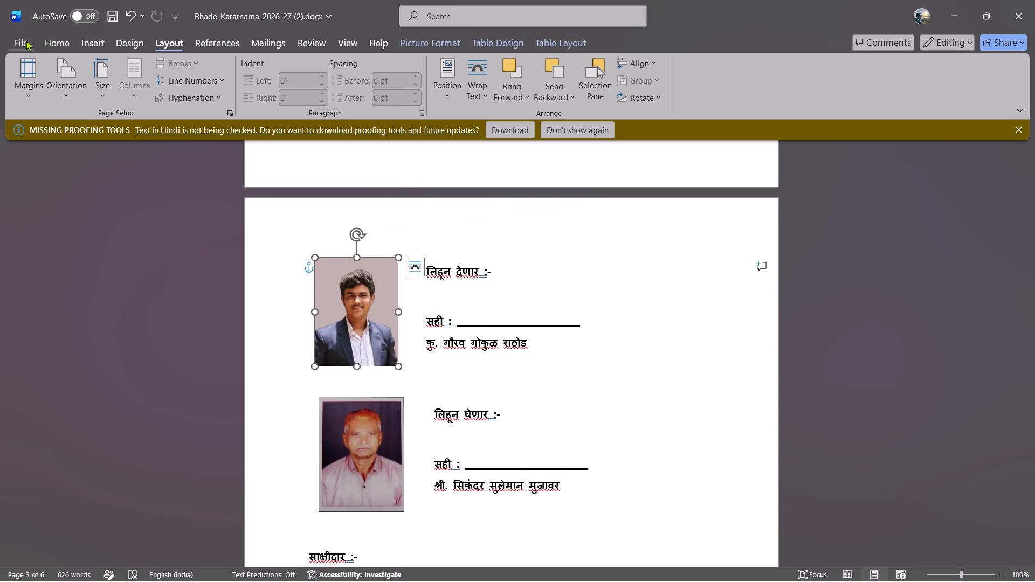
click(437, 41)
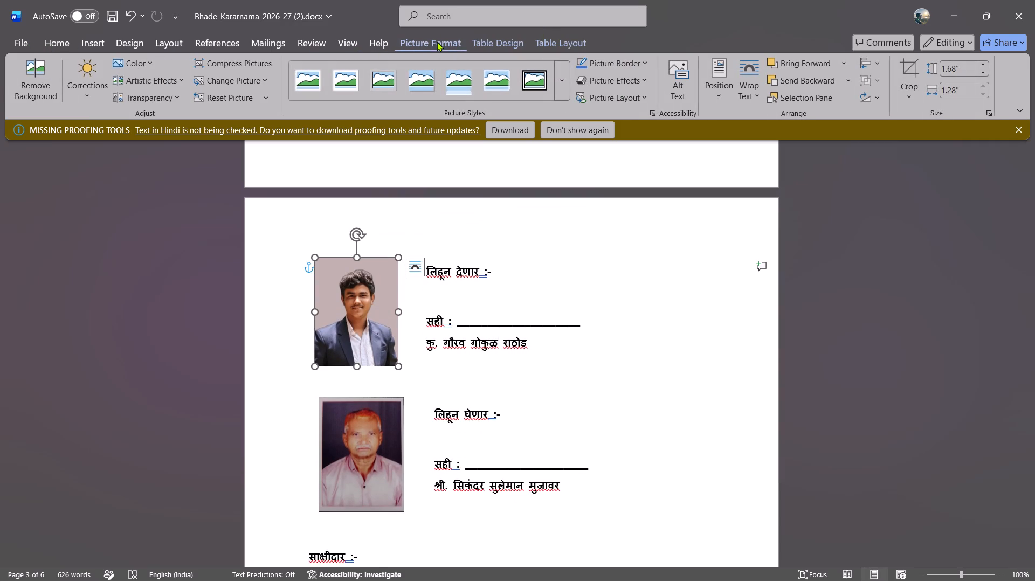
click(223, 81)
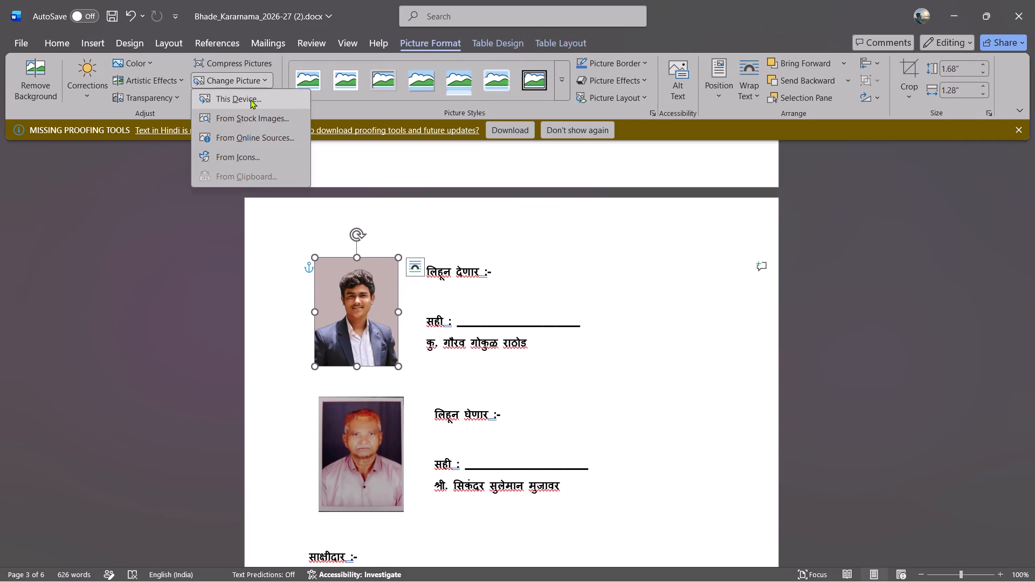
click(250, 99)
click(68, 187)
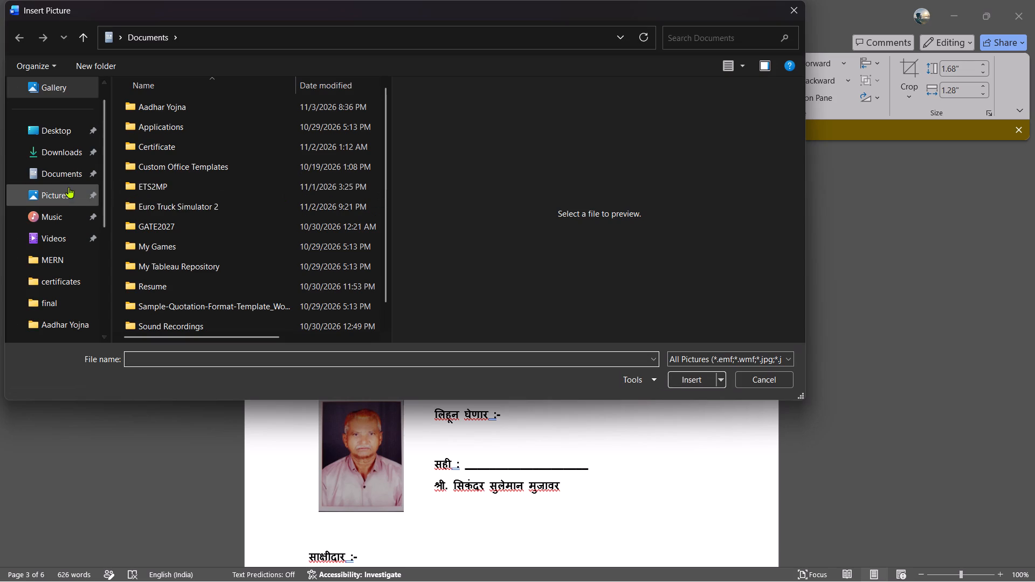
scroll(268, 234, down, 1)
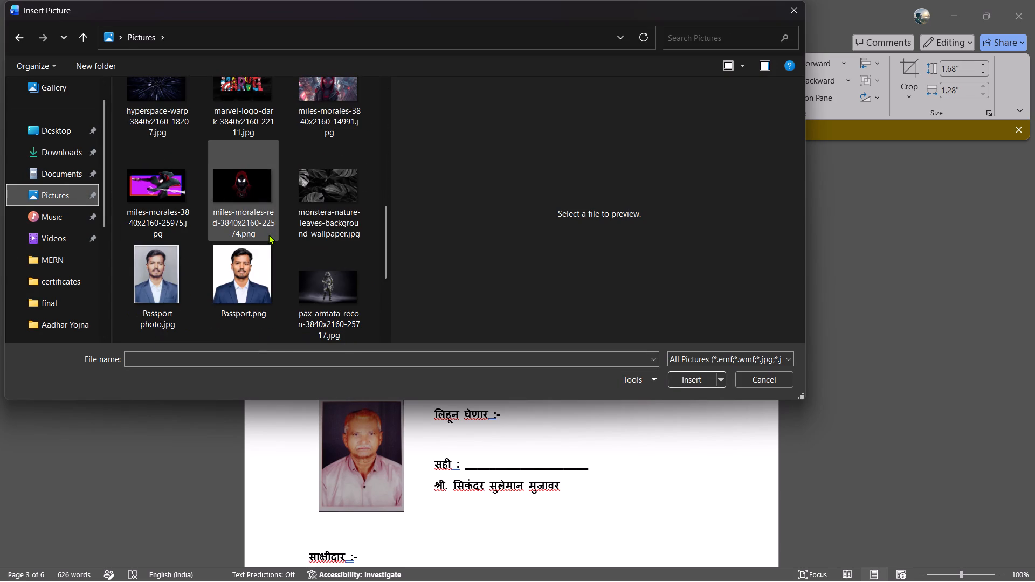
scroll(268, 234, down, 1)
click(230, 279)
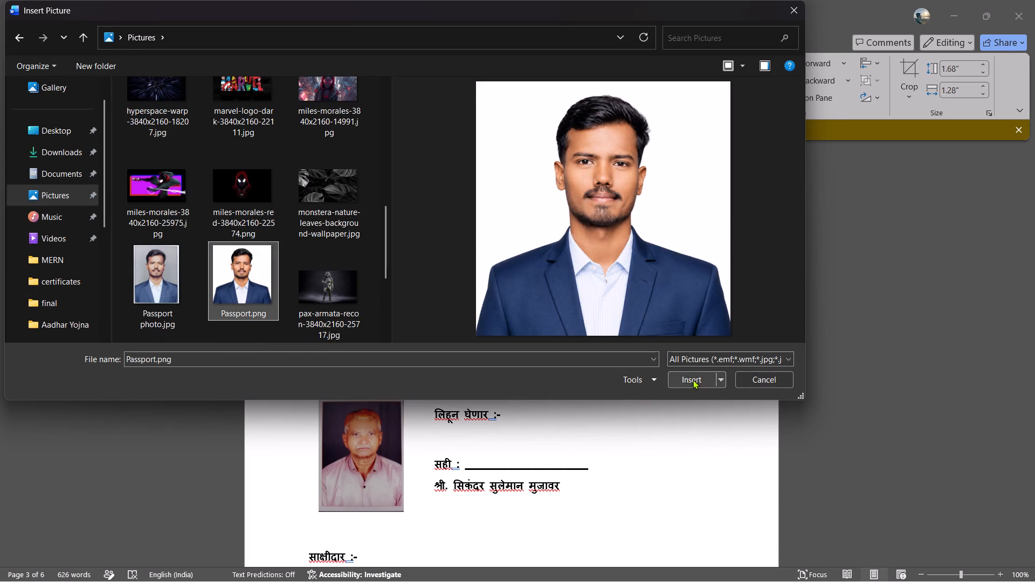
click(693, 379)
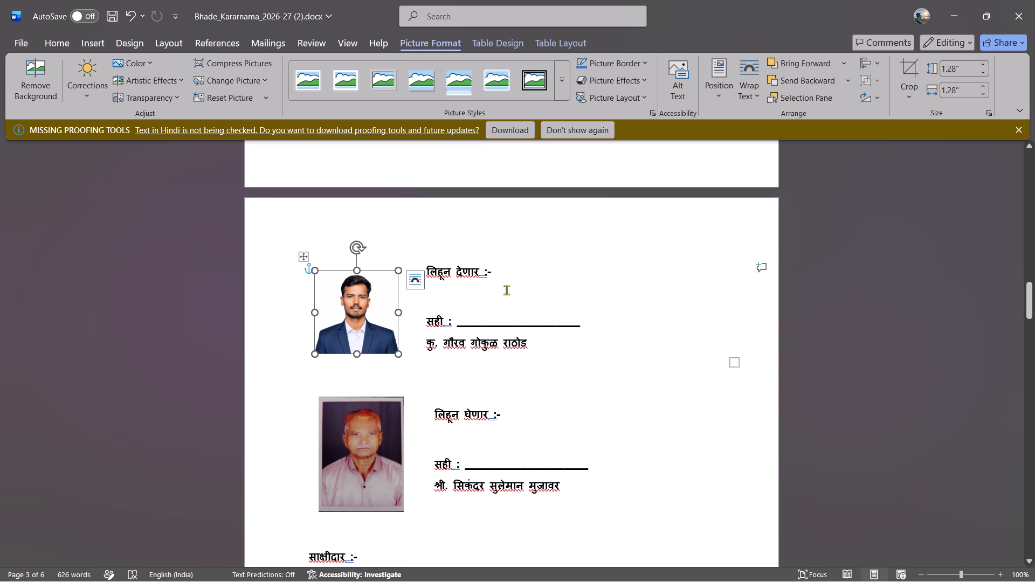
Select the old first and middle names after कु. in the लिहून देणार signature block, leaving the surname unselected.
click(492, 342)
key(Right)
key(Right)
key(shift+Left)
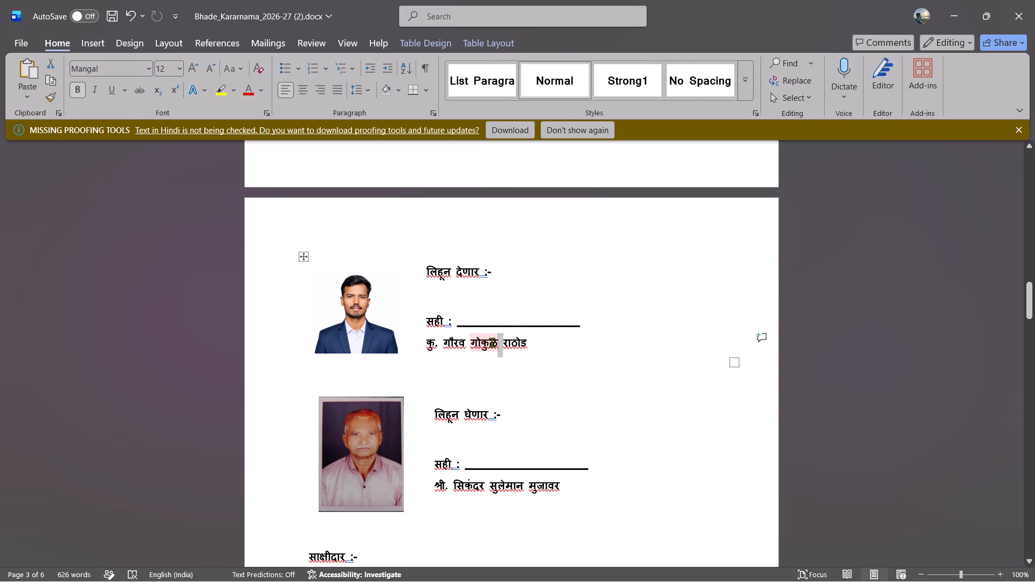
key(shift+Left)
key(shift+Left)
key(shift+Left)
key(shift+Left)
key(shift+Left)
key(shift+Left)
key(shift+Left)
key(shift+Left)
key(shift+Right)
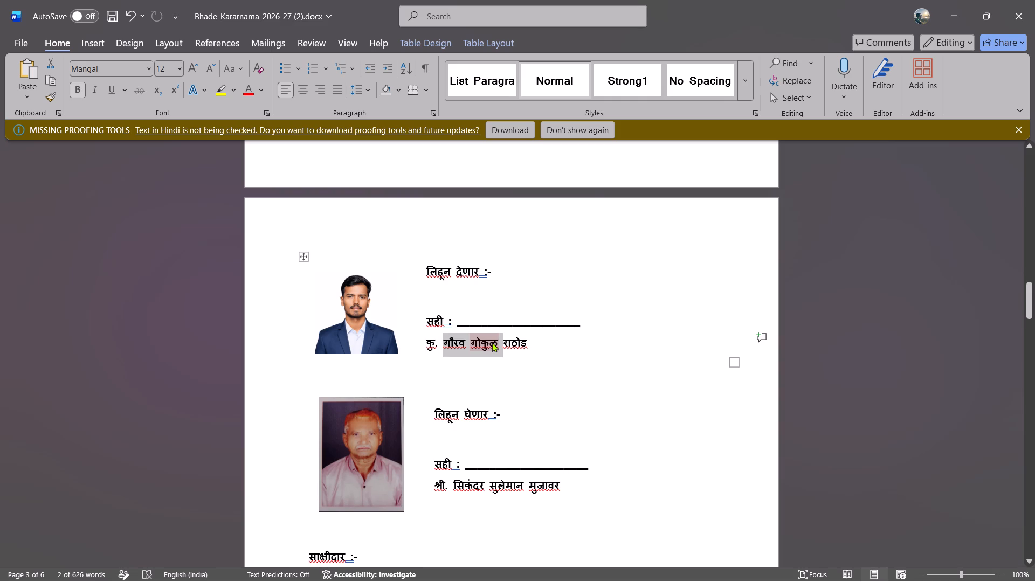
Replace the selected first and middle names in the लिहून देणार signature block with the new signatory's names from the clipboard history.
key(super+v)
key(Return)
key(ctrl+v)
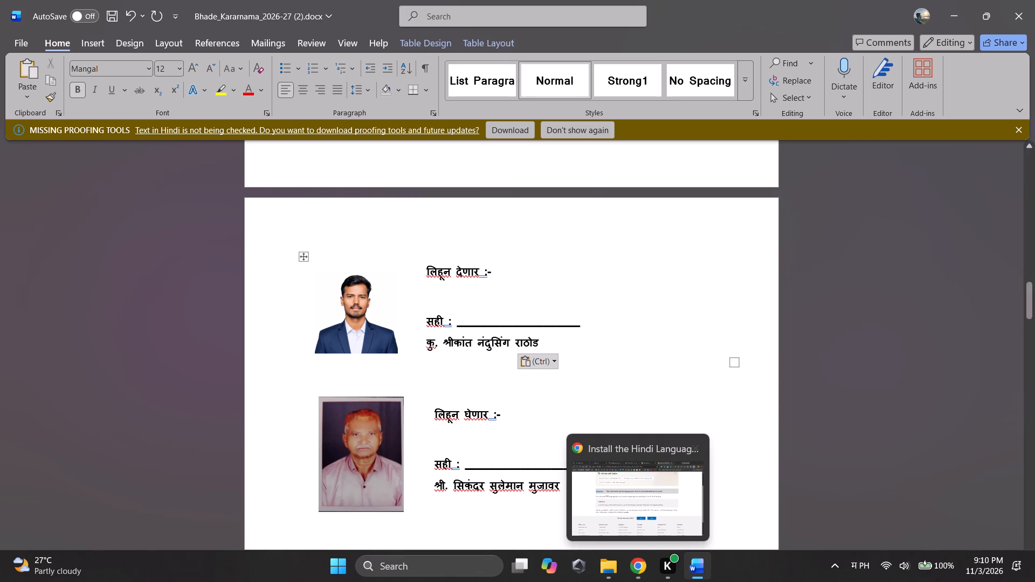
Switch to the Chrome browser window.
click(633, 580)
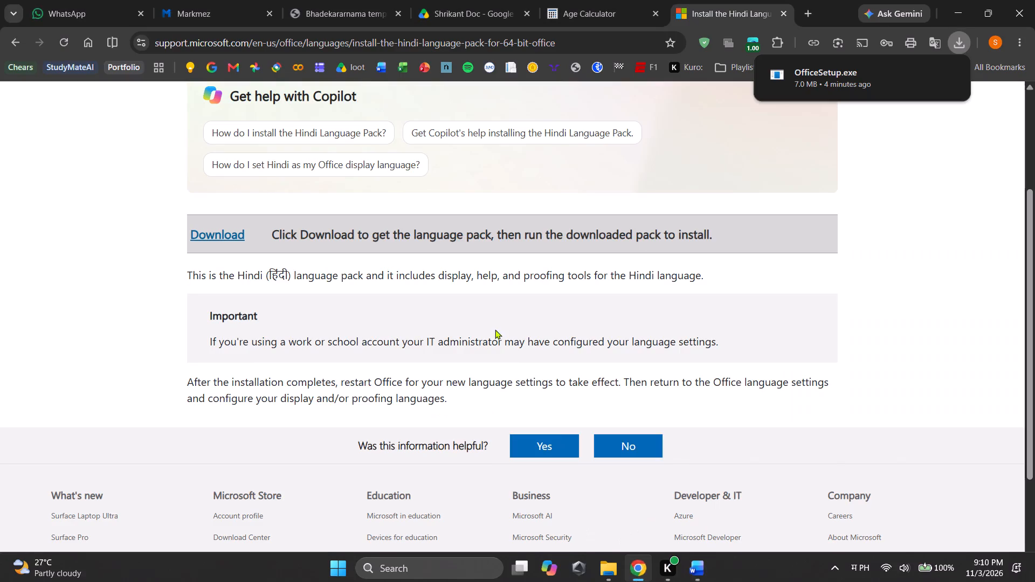